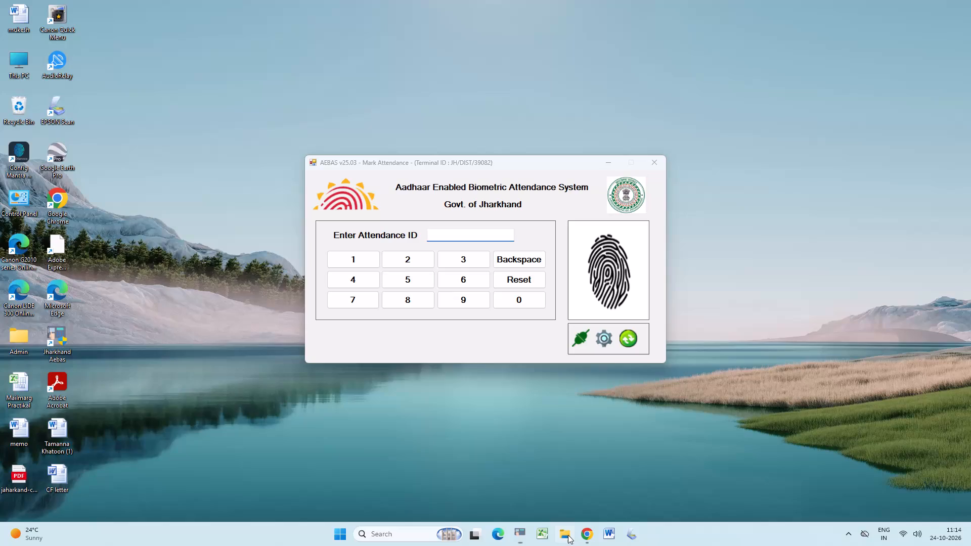
# Open File Explorer and go to the Office 2026-27 folder inside the Mukesh folder on New Volume (D:).
pyautogui.click(563, 539)
pyautogui.doubleClick(563, 539)
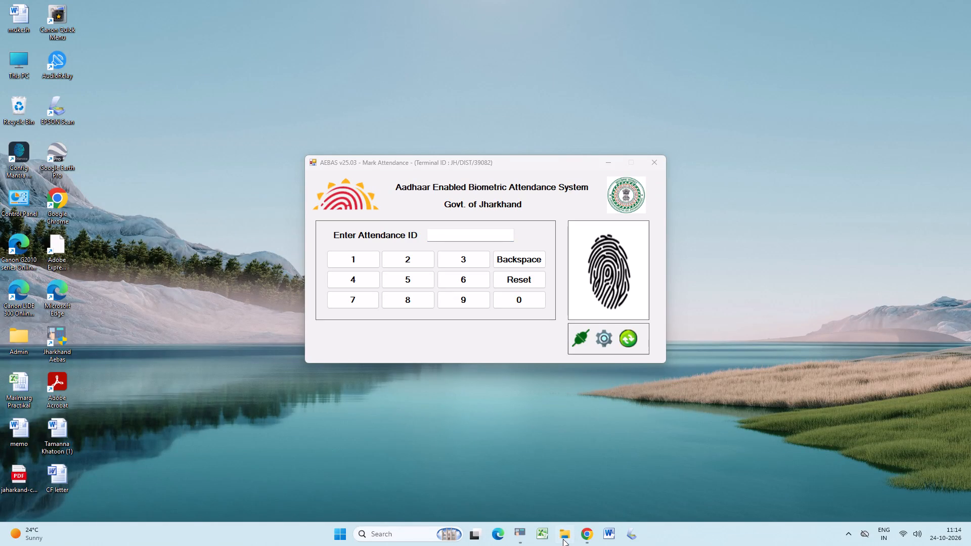
pyautogui.click(563, 539)
pyautogui.click(563, 539)
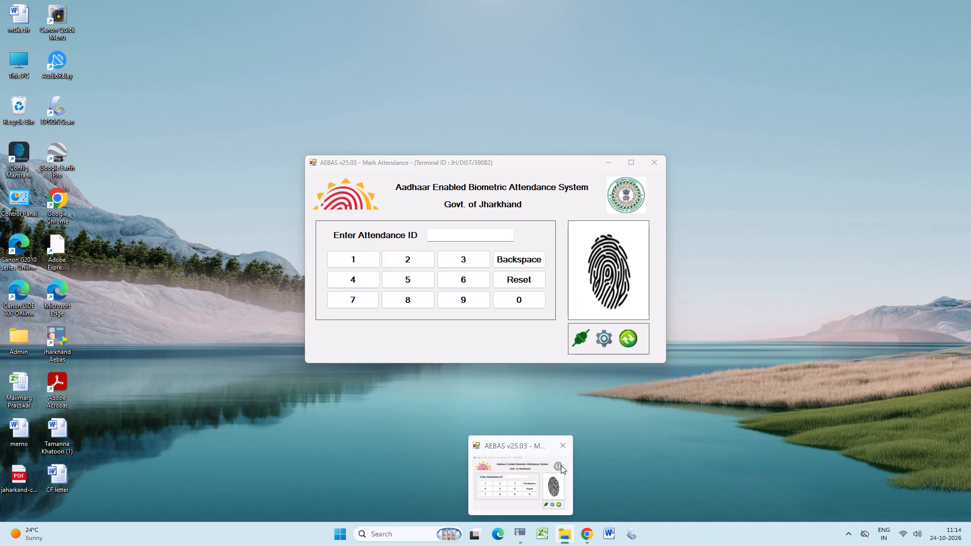
pyautogui.click(586, 347)
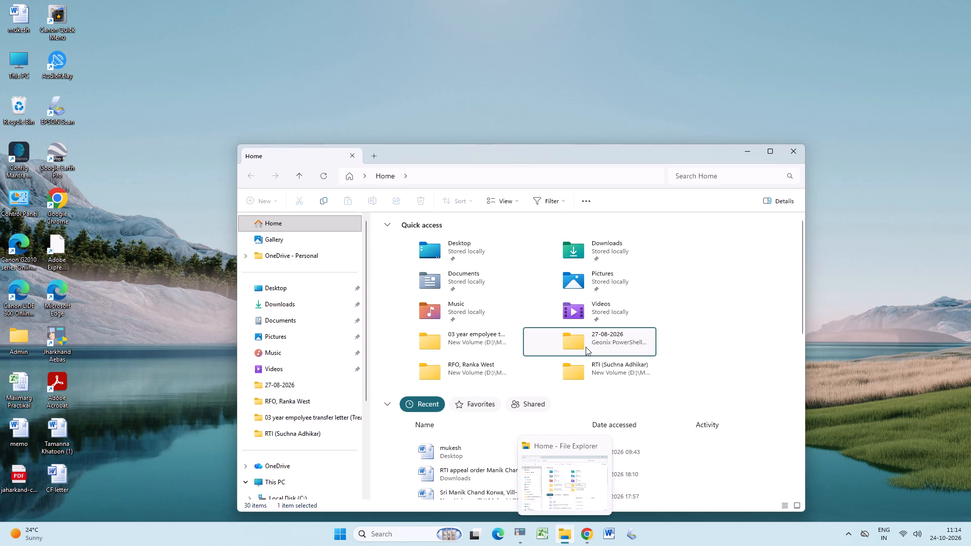
pyautogui.scroll(-2, 328, 443)
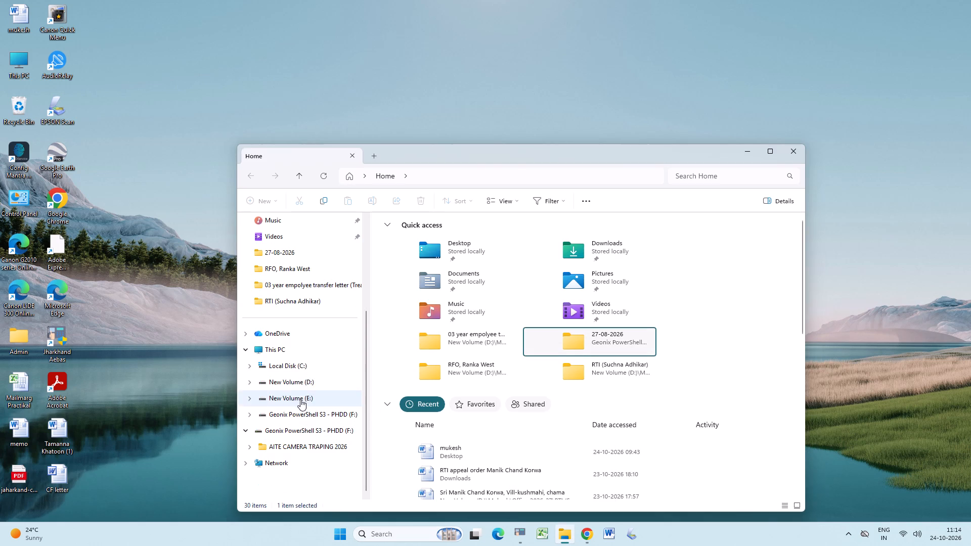
pyautogui.click(302, 383)
pyautogui.click(414, 254)
pyautogui.press('v')
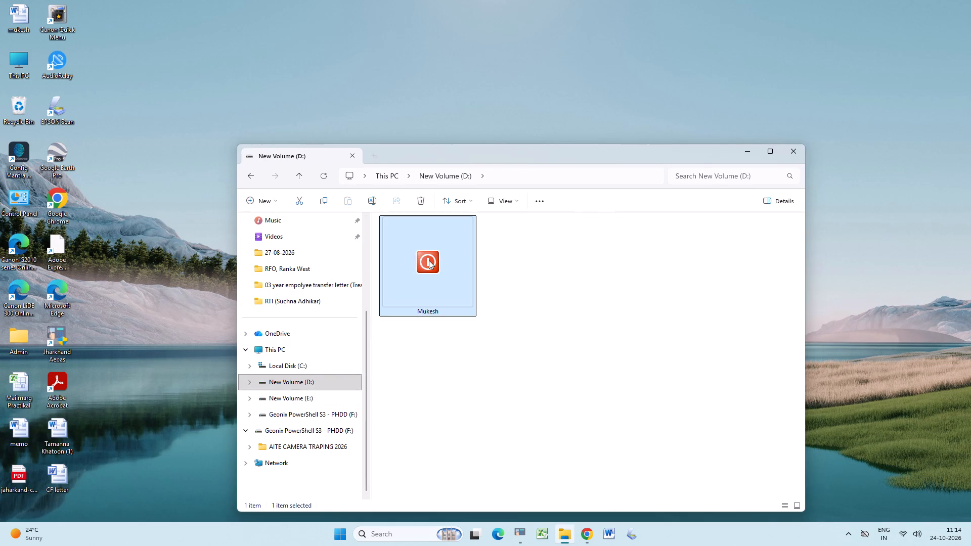
pyautogui.press('Return')
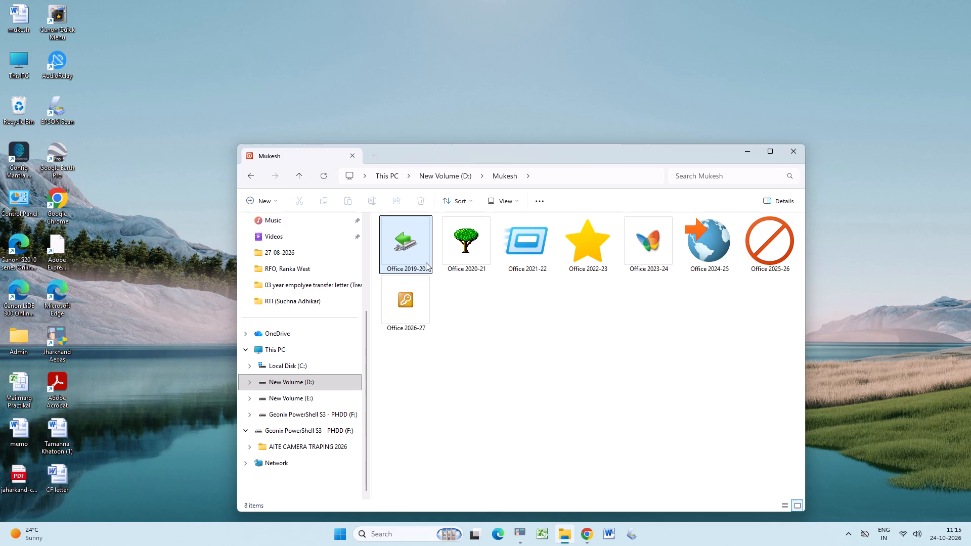
pyautogui.press('Right')
pyautogui.press('Down')
pyautogui.press('Return')
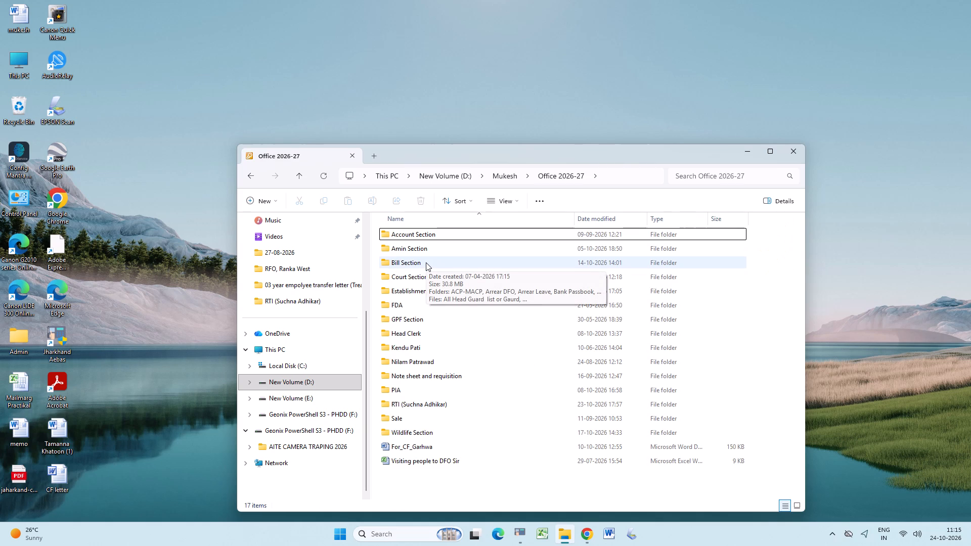
# Open the RFO, Ranka West folder under Establishment Section > Letter.
pyautogui.press('e')
pyautogui.press('Return')
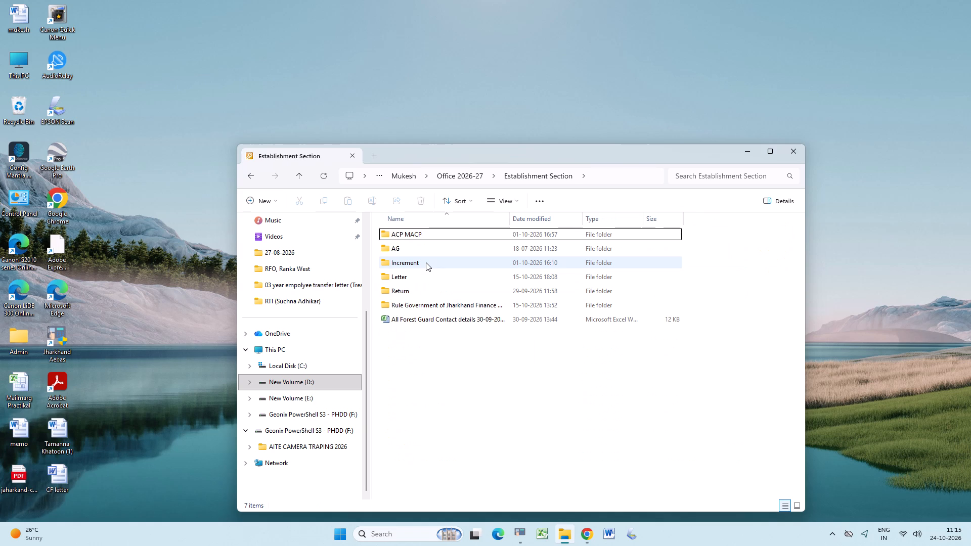
pyautogui.press('l')
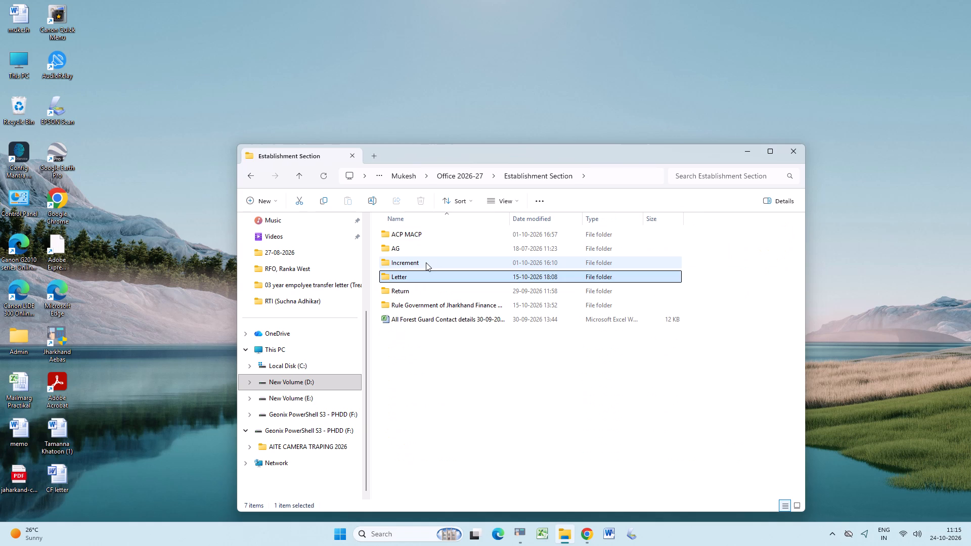
pyautogui.press('Return')
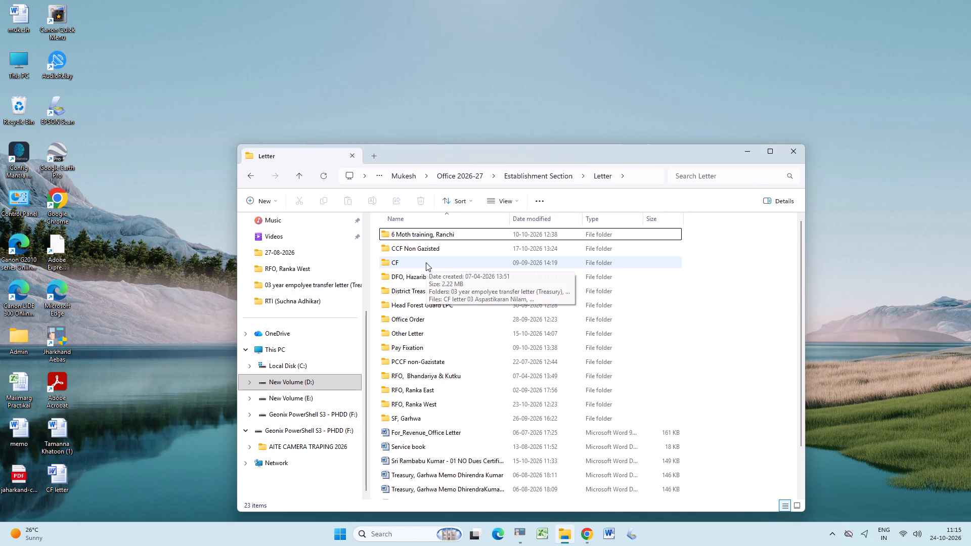
pyautogui.press('r')
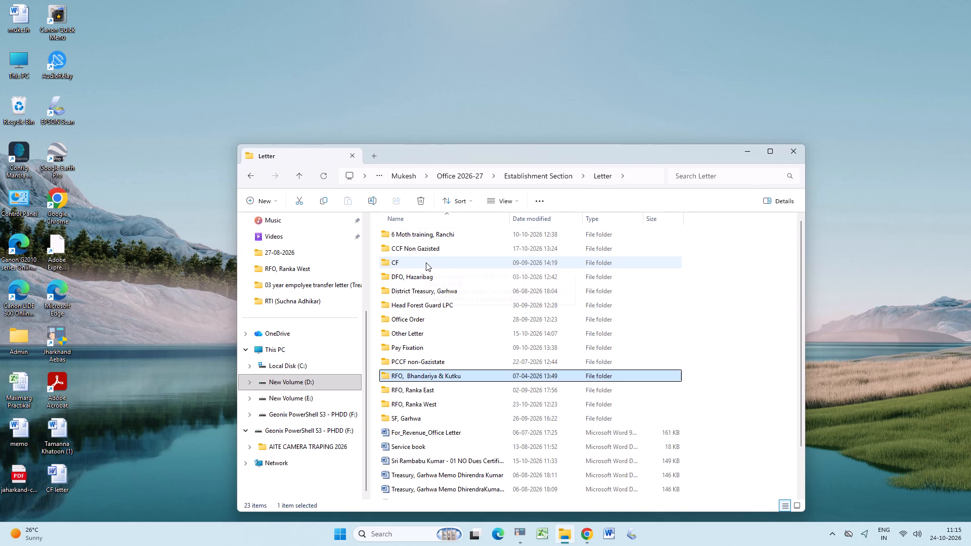
pyautogui.press('r')
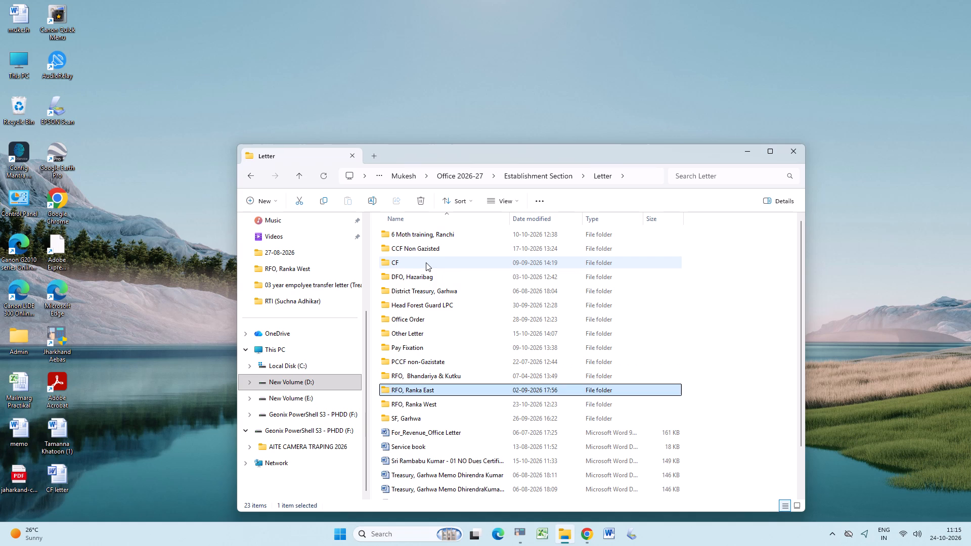
pyautogui.press('r')
pyautogui.press('Return')
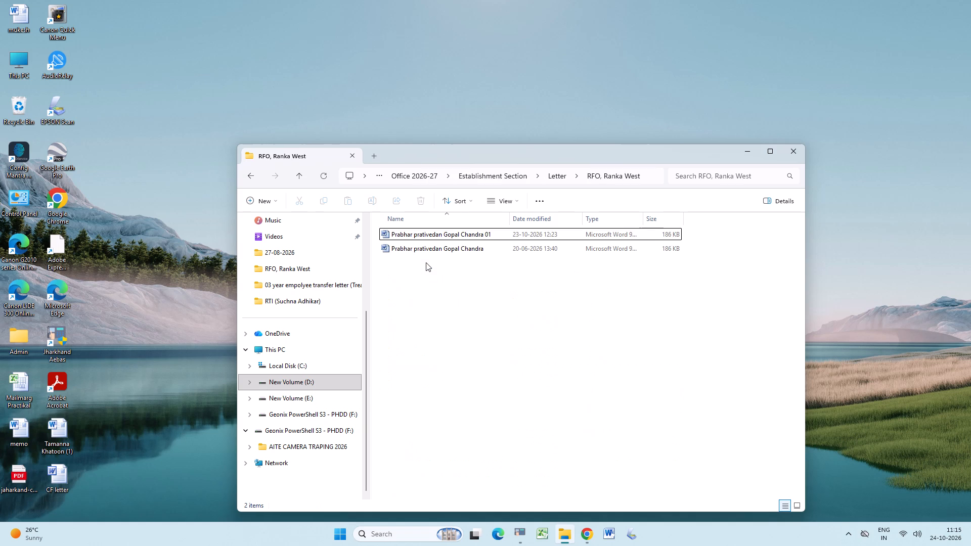
# Open the Prabhar prativedan letter whose file name ends in 01 and dismiss the Office activation notice.
pyautogui.write('pras')
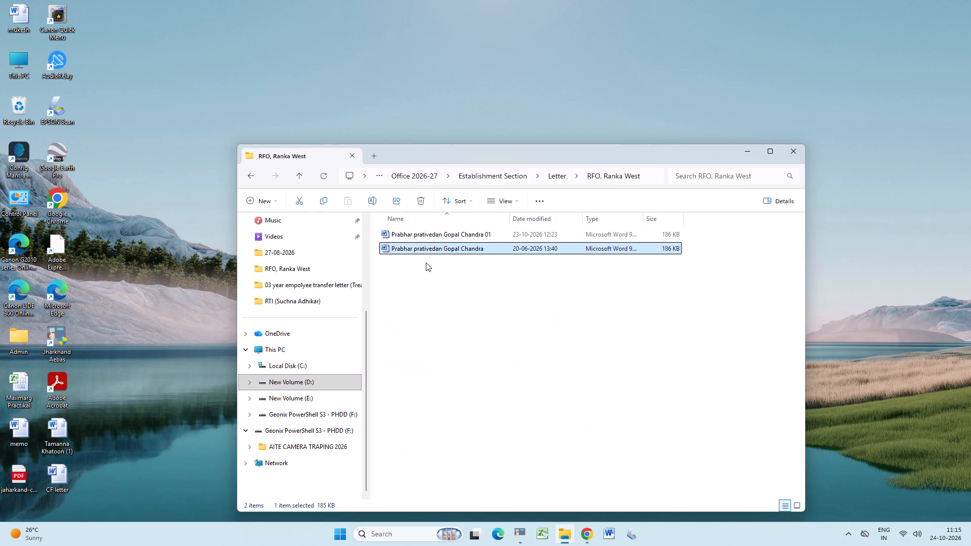
pyautogui.press('Up')
pyautogui.press('Return')
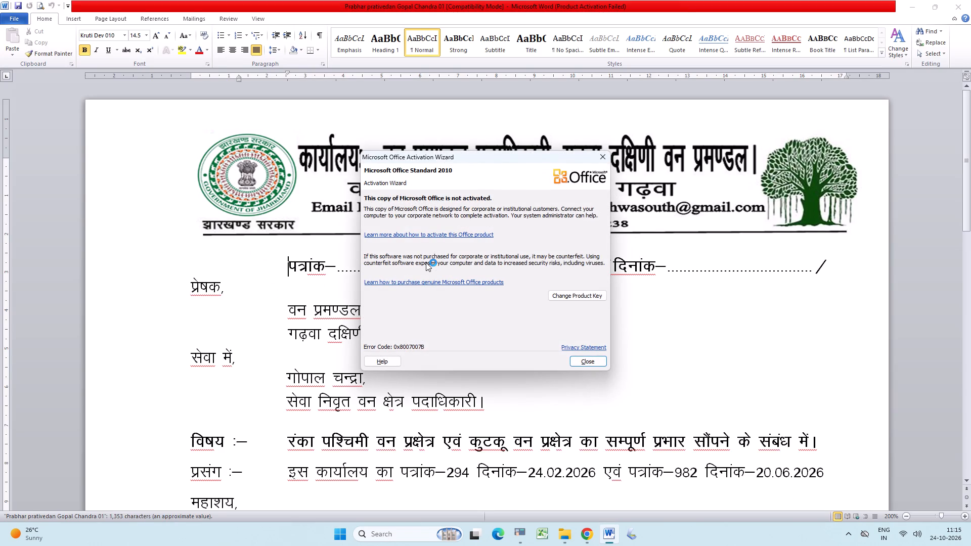
pyautogui.press('Return')
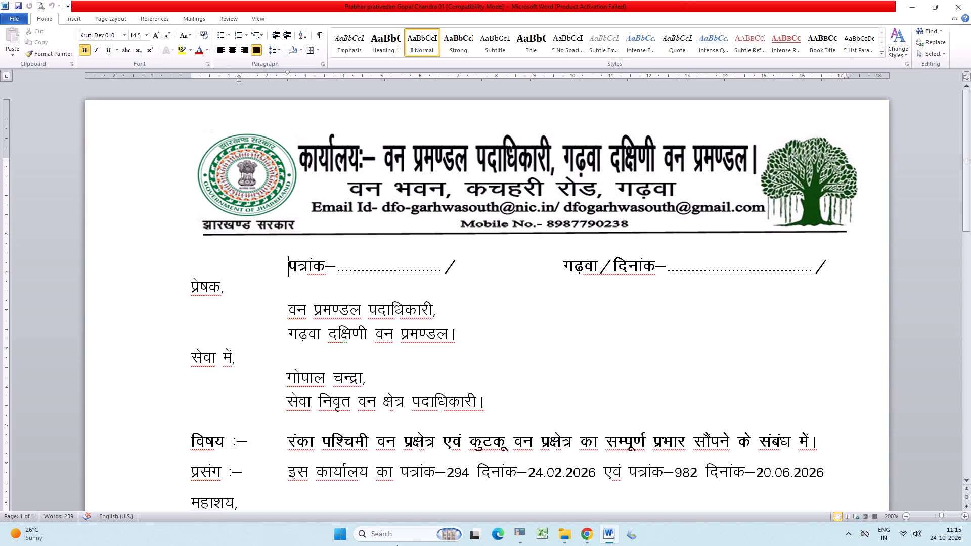
# Insert "अभिलेख एवं सामग्री सहित" after "सम्पूर्ण" in the letter's first body paragraph.
pyautogui.scroll(-2, 454, 545)
pyautogui.scroll(-2, 595, 342)
pyautogui.scroll(1, 600, 341)
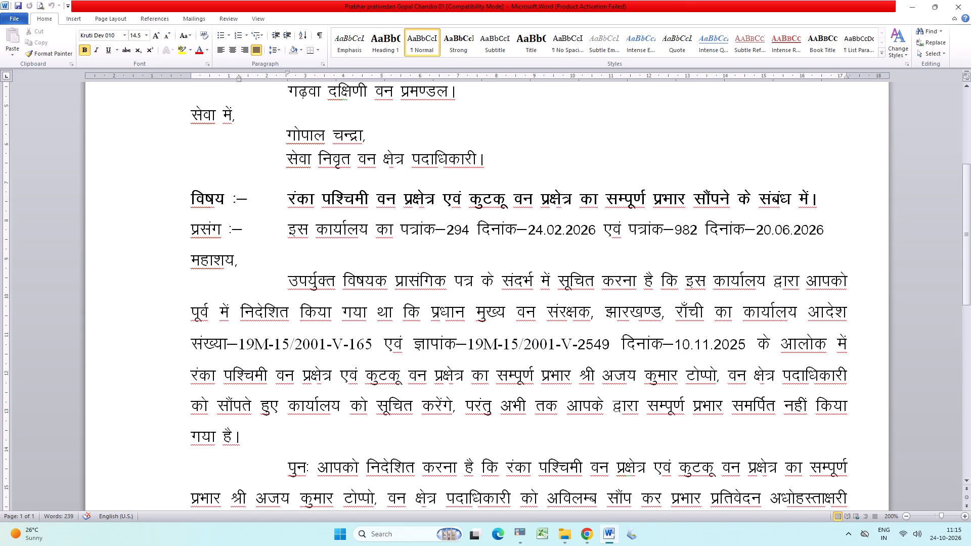
pyautogui.click(647, 399)
pyautogui.moveTo(495, 376); pyautogui.dragTo(511, 380)
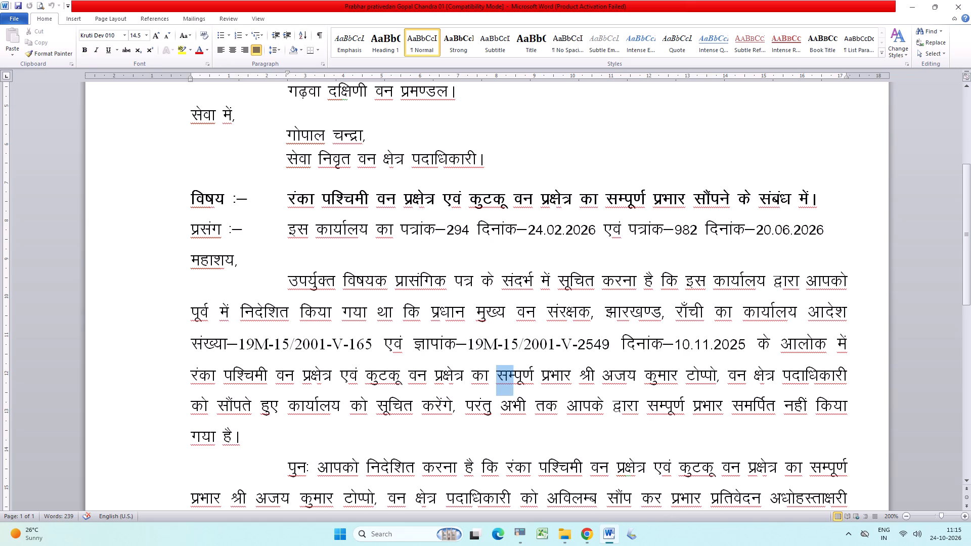
pyautogui.moveTo(511, 380); pyautogui.dragTo(570, 377)
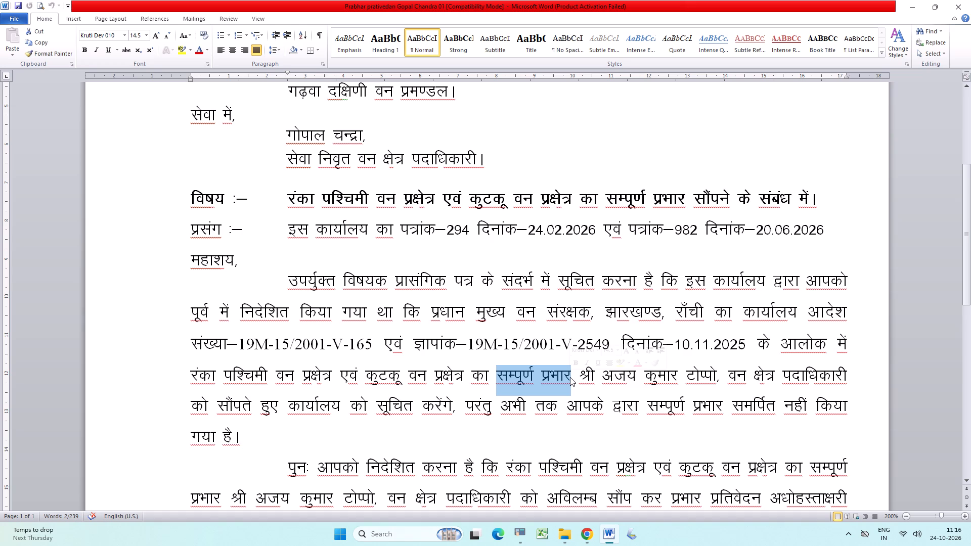
pyautogui.click(547, 371)
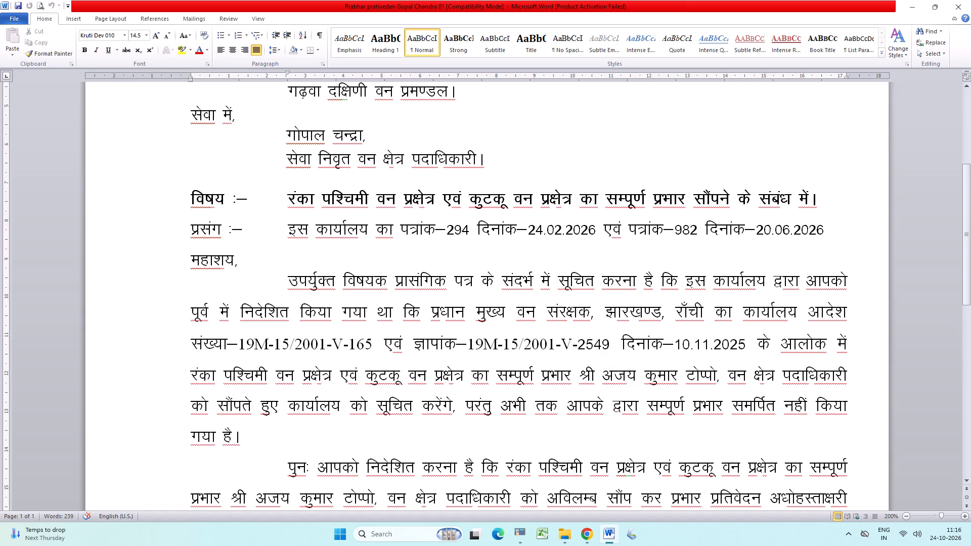
pyautogui.click(541, 368)
pyautogui.write('vfHk')
pyautogui.write('ys[k ,oa lke')
pyautogui.write('xzh')
pyautogui.press('space')
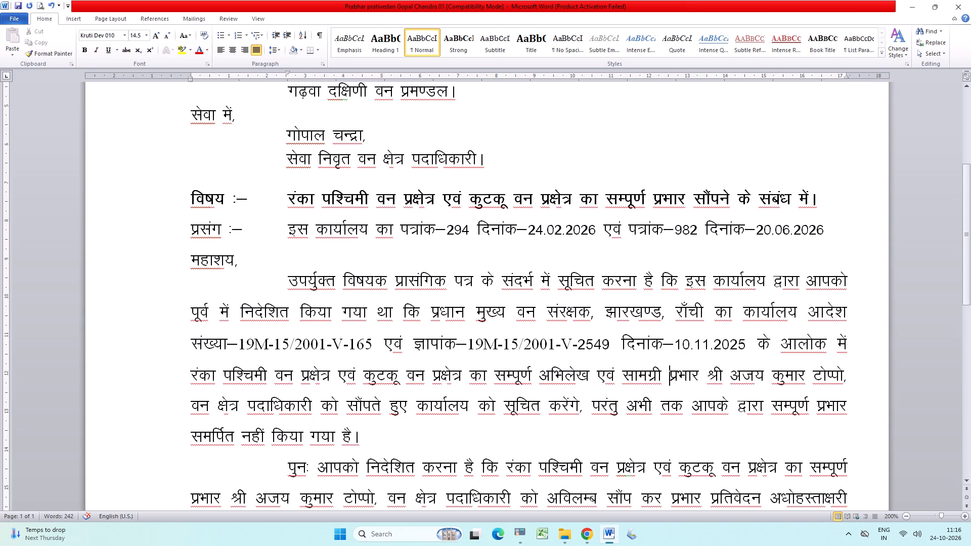
pyautogui.write('lfgr')
pyautogui.press('space')
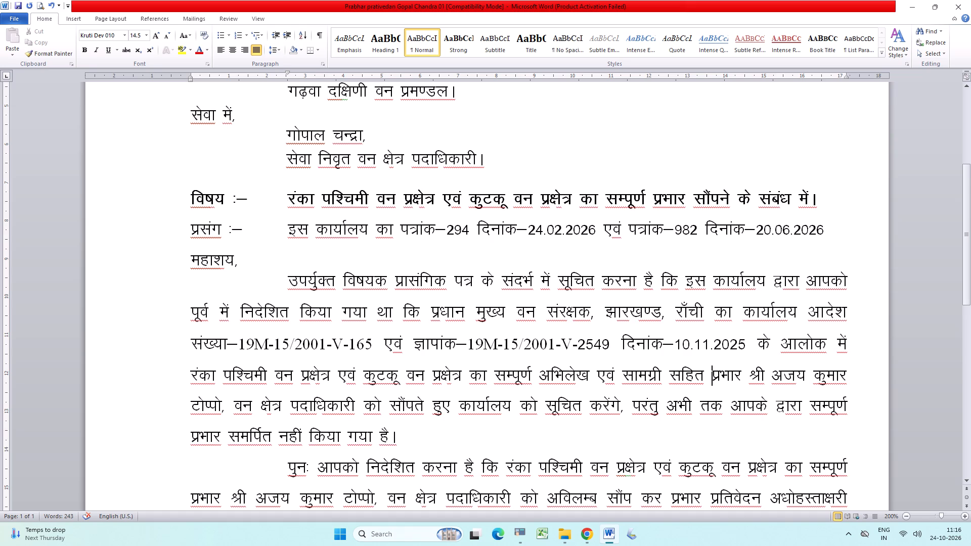
# Cut the word "प्रभार" that follows "सामग्री सहित" in the first body paragraph.
pyautogui.hotkey('shift', 'Right')
pyautogui.hotkey('shift', 'Right')
pyautogui.hotkey('shift', 'Right')
pyautogui.hotkey('shift', 'Right')
pyautogui.hotkey('shift', 'Right')
pyautogui.hotkey('shift', 'Right')
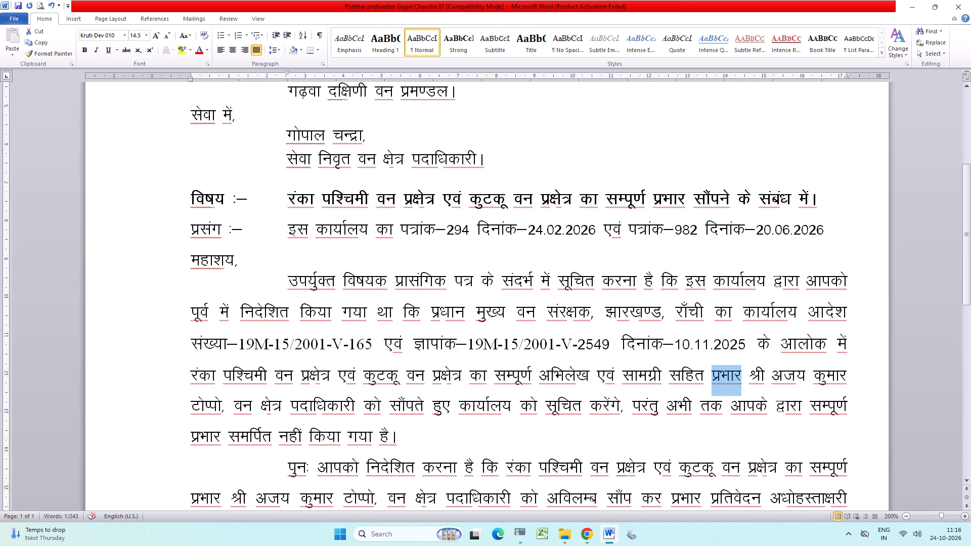
pyautogui.hotkey('ctrl', 'x')
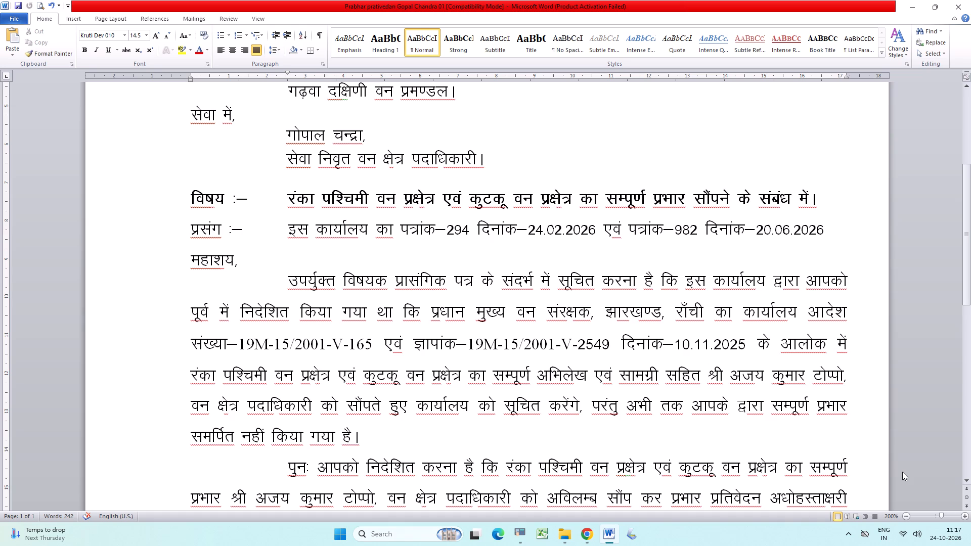
# Replace the word "परंतु" after "सूचित करेंगे," with "जो" in the first body paragraph.
pyautogui.hotkey('ctrl', 'Right')
pyautogui.hotkey('ctrl', 'Right')
pyautogui.hotkey('ctrl', 'Right')
pyautogui.hotkey('ctrl', 'Right')
pyautogui.hotkey('ctrl', 'Right')
pyautogui.hotkey('ctrl', 'Right')
pyautogui.hotkey('ctrl', 'Right')
pyautogui.hotkey('ctrl', 'Right')
pyautogui.hotkey('ctrl', 'Right')
pyautogui.hotkey('ctrl', 'Right')
pyautogui.hotkey('ctrl', 'Right')
pyautogui.hotkey('ctrl', 'Right')
pyautogui.hotkey('ctrl', 'Right')
pyautogui.hotkey('ctrl', 'Right')
pyautogui.hotkey('ctrl', 'Right')
pyautogui.hotkey('ctrl', 'Right')
pyautogui.hotkey('ctrl', 'Right')
pyautogui.hotkey('ctrl', 'Right')
pyautogui.hotkey('ctrl', 'Right')
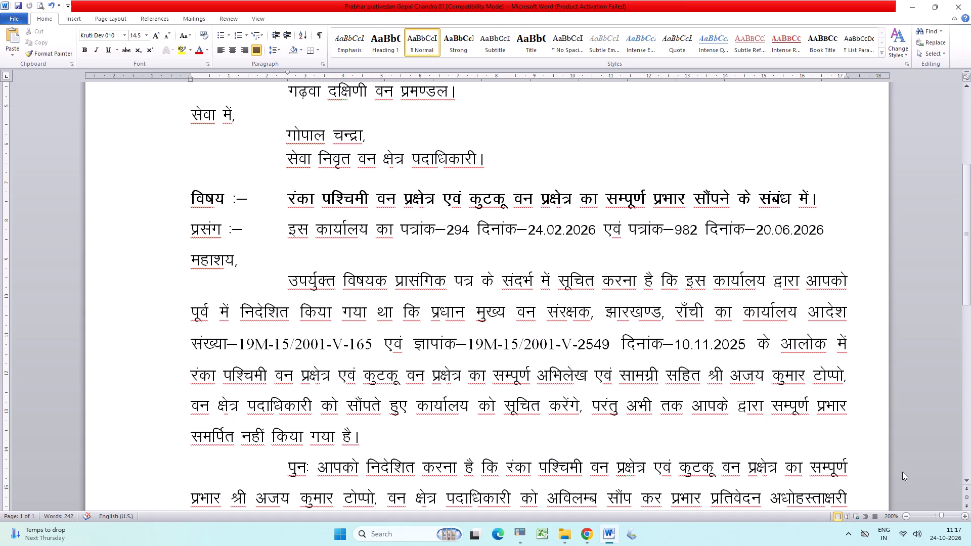
pyautogui.hotkey('ctrl', 'Right')
pyautogui.hotkey('ctrl', 'Right')
pyautogui.hotkey('ctrl', 'Right')
pyautogui.hotkey('ctrl', 'Right')
pyautogui.hotkey('ctrl', 'Right')
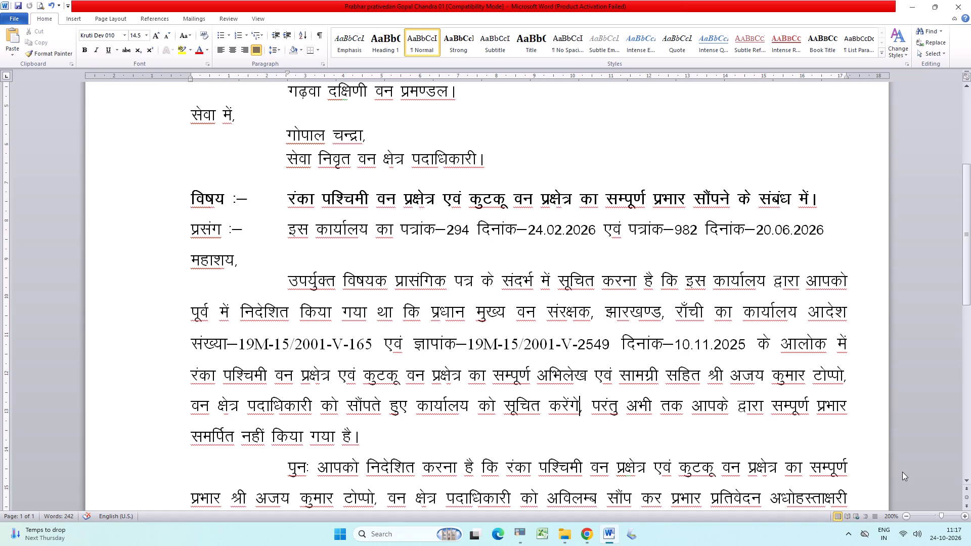
pyautogui.hotkey('ctrl', 'Right')
pyautogui.hotkey('ctrl', 'shift', 'Right')
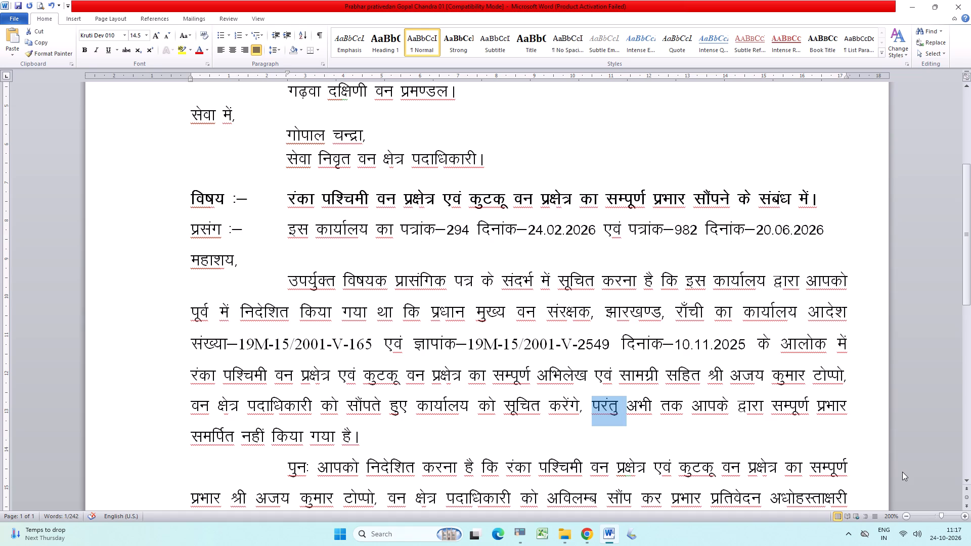
pyautogui.write('rja')
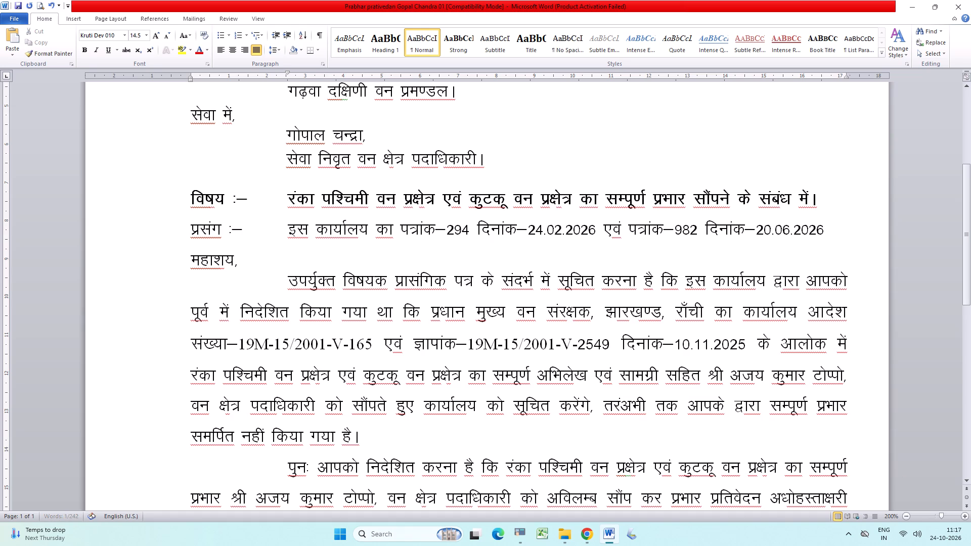
pyautogui.press('BackSpace')
pyautogui.press('BackSpace')
pyautogui.press('BackSpace')
pyautogui.write('tks')
pyautogui.press('space')
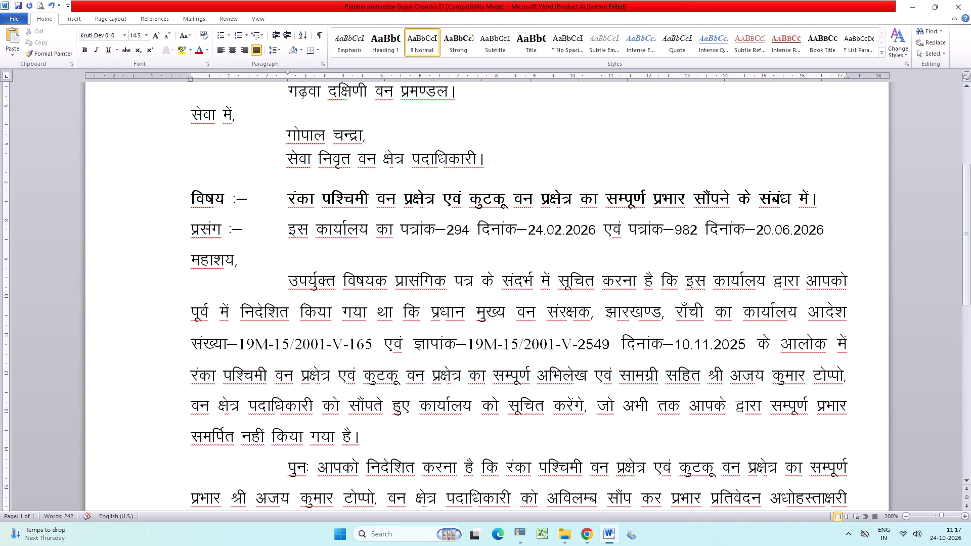
# Insert "नही किया गया है।" after "जो अभी तक" in the first body paragraph and save the document.
pyautogui.press('Right')
pyautogui.press('Right')
pyautogui.press('Right')
pyautogui.press('Right')
pyautogui.press('Right')
pyautogui.press('Right')
pyautogui.press('Right')
pyautogui.press('space')
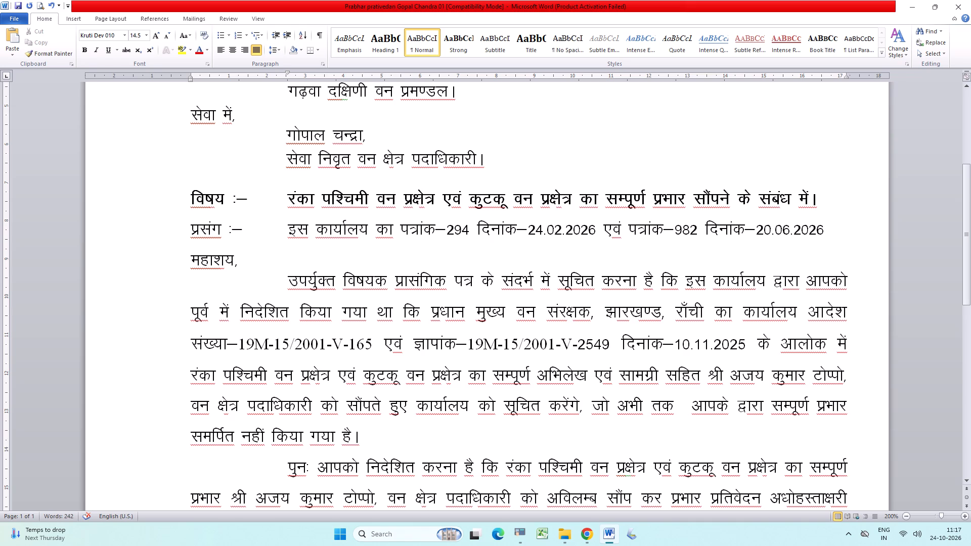
pyautogui.write('ugh fd;k x;k gSA')
pyautogui.press('space')
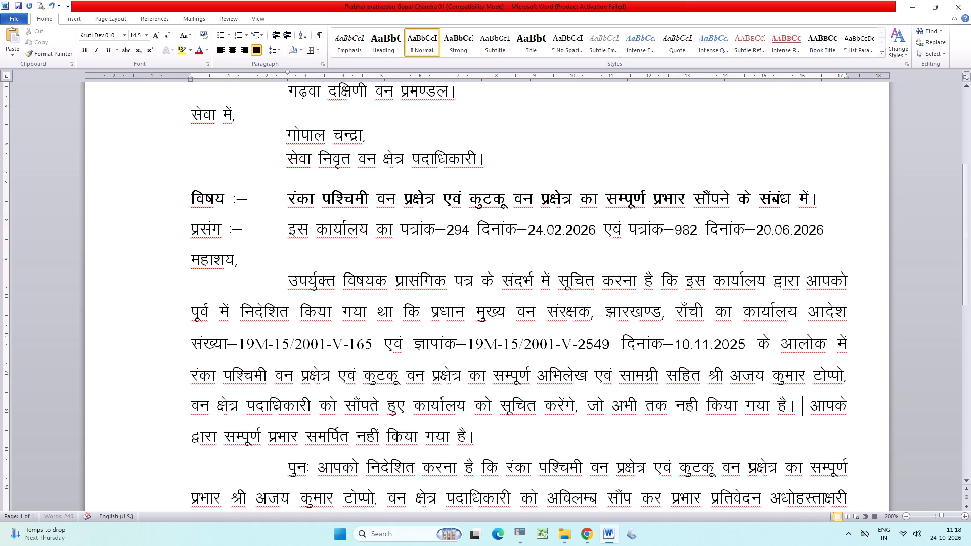
pyautogui.hotkey('ctrl', 's')
pyautogui.hotkey('ctrl', 's')
# Delete the leftover text "आपके द्वारा सम्पूर्ण प्रभार समर्पित नहीं किया गया है।" from the end of the first body paragraph.
pyautogui.moveTo(808, 406); pyautogui.dragTo(478, 437)
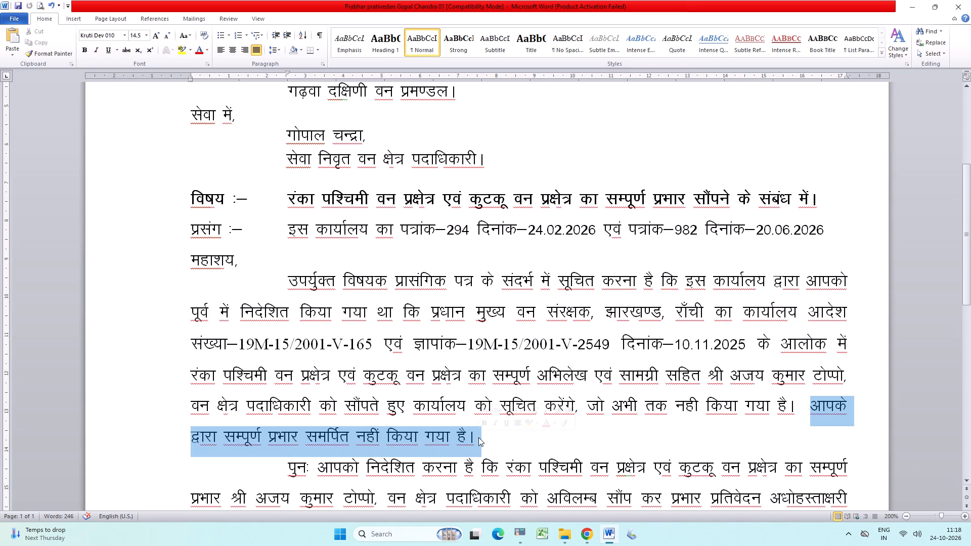
pyautogui.press('BackSpace')
pyautogui.press('BackSpace')
pyautogui.press('BackSpace')
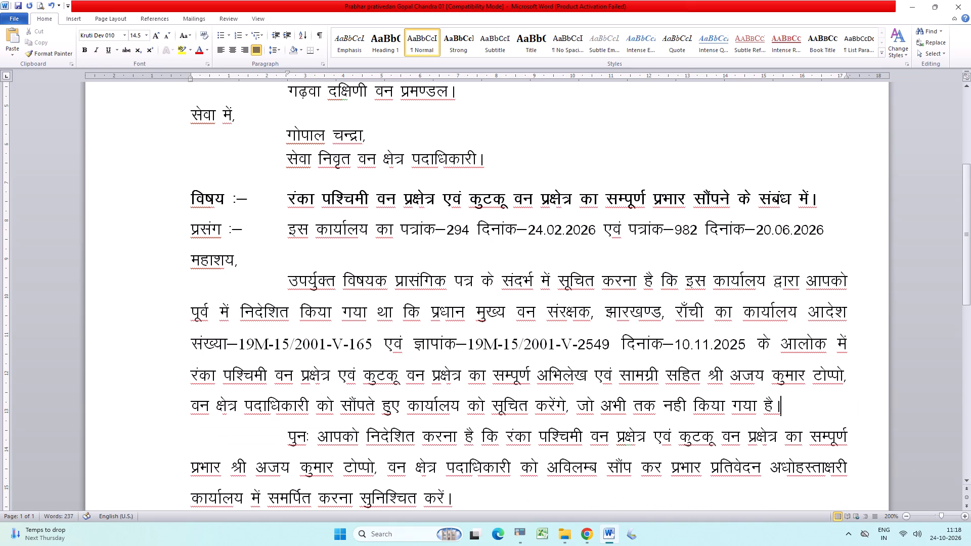
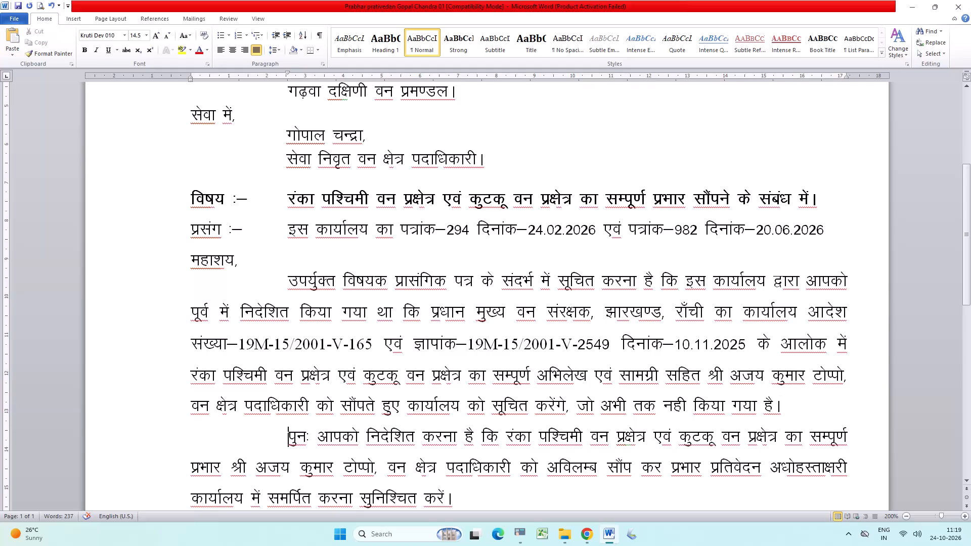
# Insert "उरोक्त निदेश का शक्त अनुपालन करते हुए" after "निदेशित करना है कि" in the second body paragraph.
pyautogui.hotkey('ctrl', 'Right')
pyautogui.hotkey('ctrl', 'Right')
pyautogui.hotkey('ctrl', 'Right')
pyautogui.hotkey('ctrl', 'Right')
pyautogui.hotkey('ctrl', 'Right')
pyautogui.hotkey('ctrl', 'Right')
pyautogui.hotkey('ctrl', 'Right')
pyautogui.hotkey('ctrl', 'Right')
pyautogui.hotkey('ctrl', 'Right')
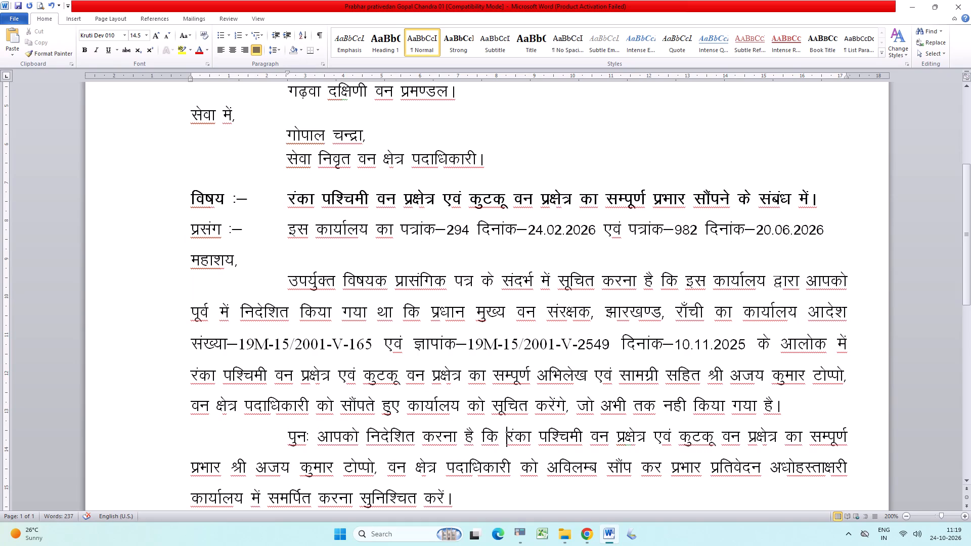
pyautogui.write('mjksD')
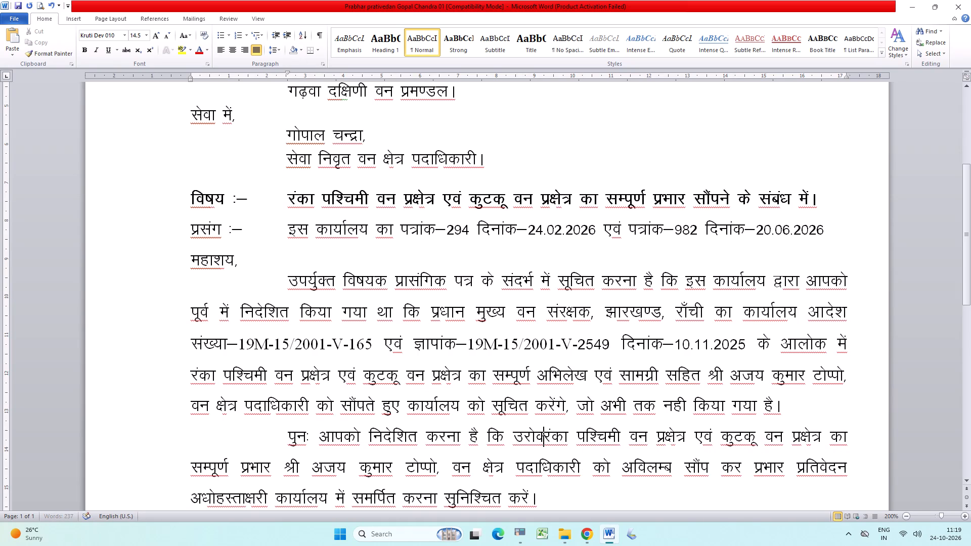
pyautogui.write('r funs"k dk')
pyautogui.press('space')
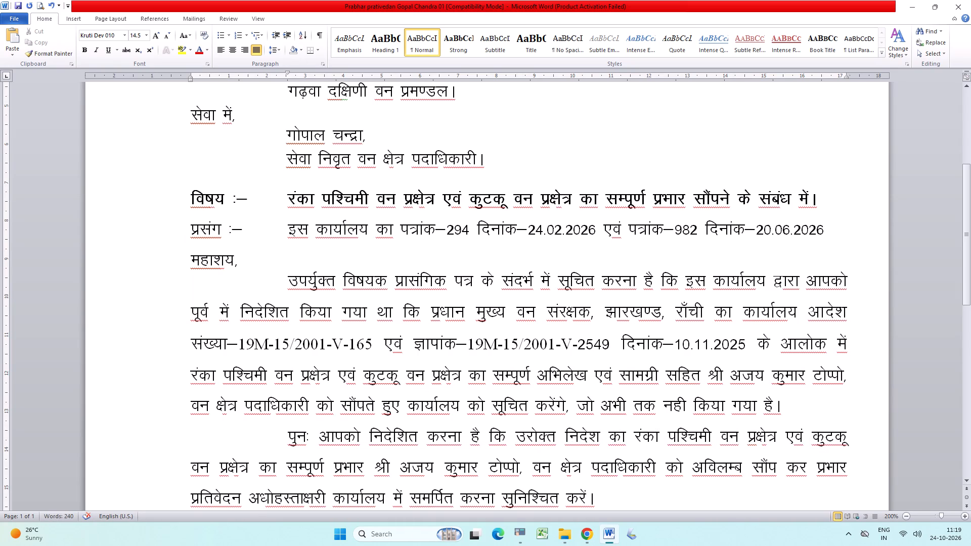
pyautogui.press('l')
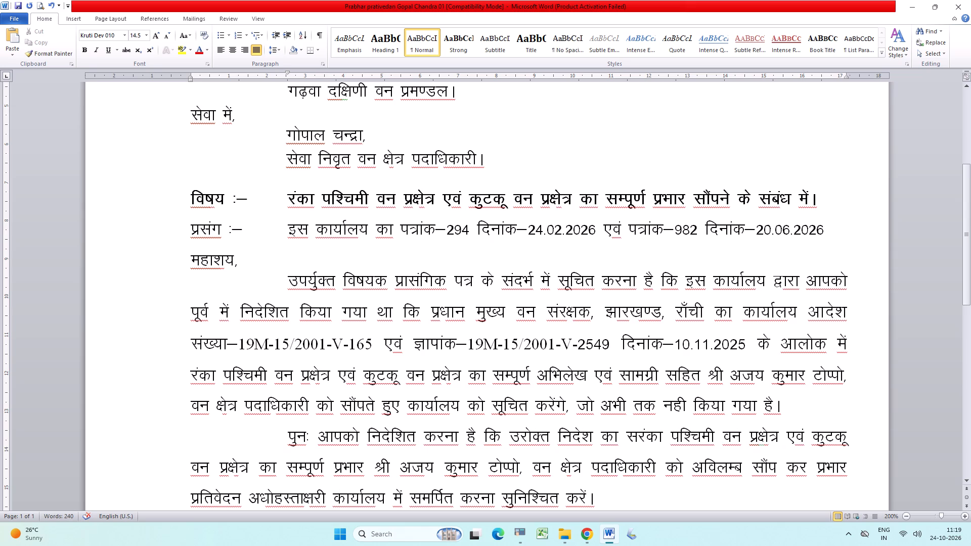
pyautogui.write('Dr')
pyautogui.press('BackSpace')
pyautogui.press('BackSpace')
pyautogui.press('BackSpace')
pyautogui.press('BackSpace')
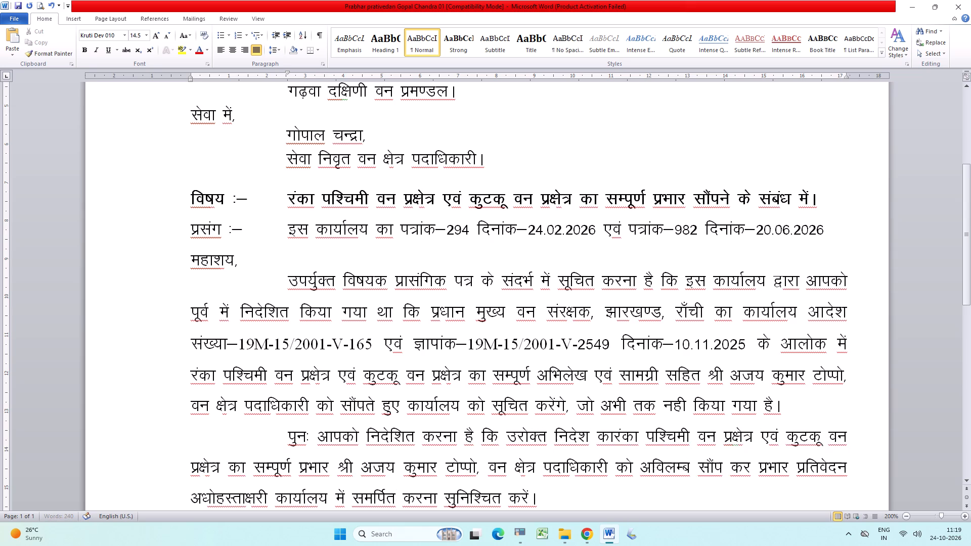
pyautogui.press('space')
pyautogui.write('"kDr')
pyautogui.press('space')
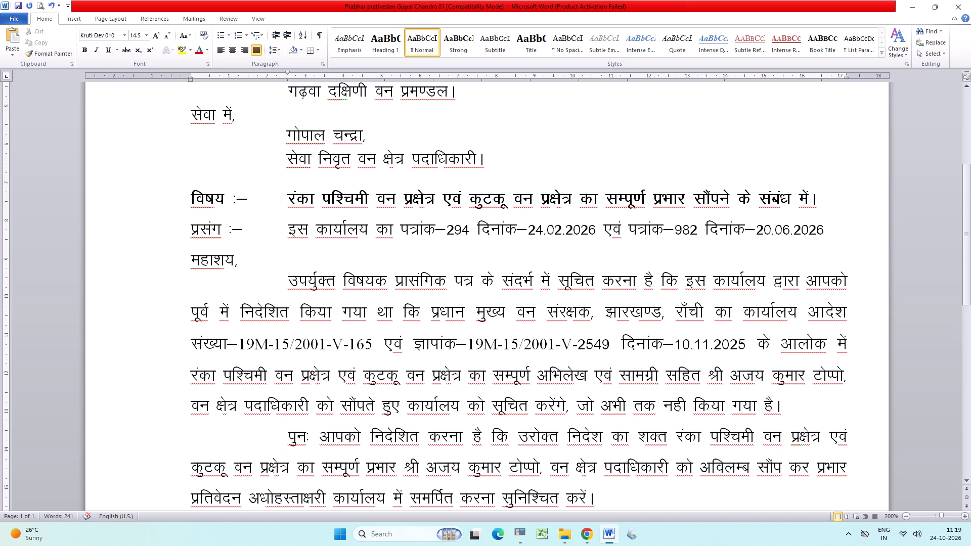
pyautogui.write('vuqikyu')
pyautogui.press('space')
pyautogui.write('djrs gq,')
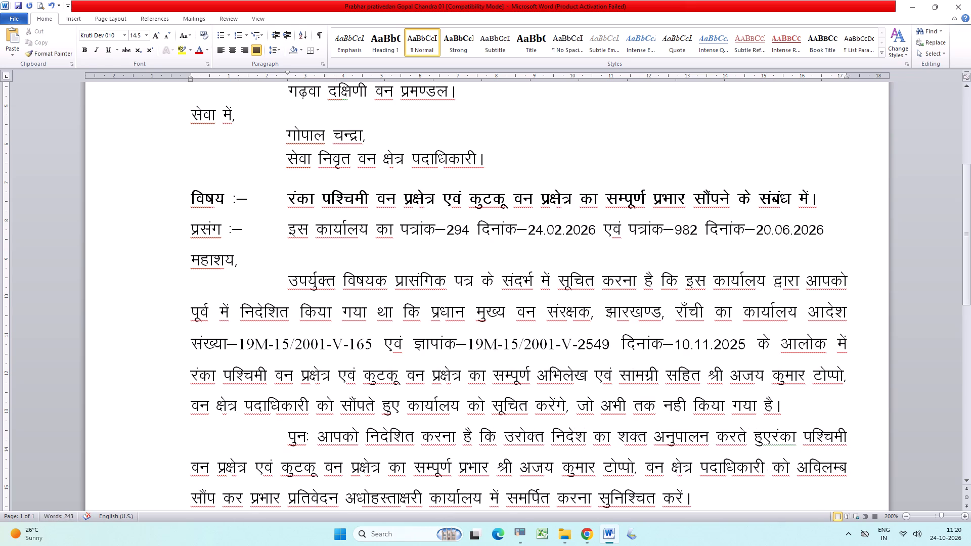
# Add "प्रतिवेदन इस कार्यालय में" after "अनुपालन करते हुए" in the second body paragraph.
pyautogui.press('space')
pyautogui.write('izfrosnu bl dk;kZy;')
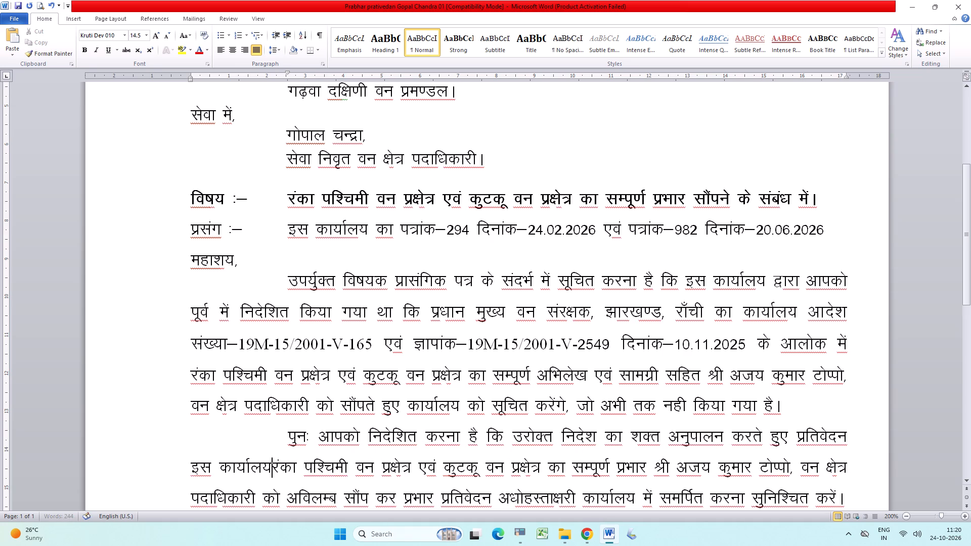
pyautogui.press('space')
pyautogui.write('esa lesi')
pyautogui.press('BackSpace')
pyautogui.press('BackSpace')
pyautogui.press('BackSpace')
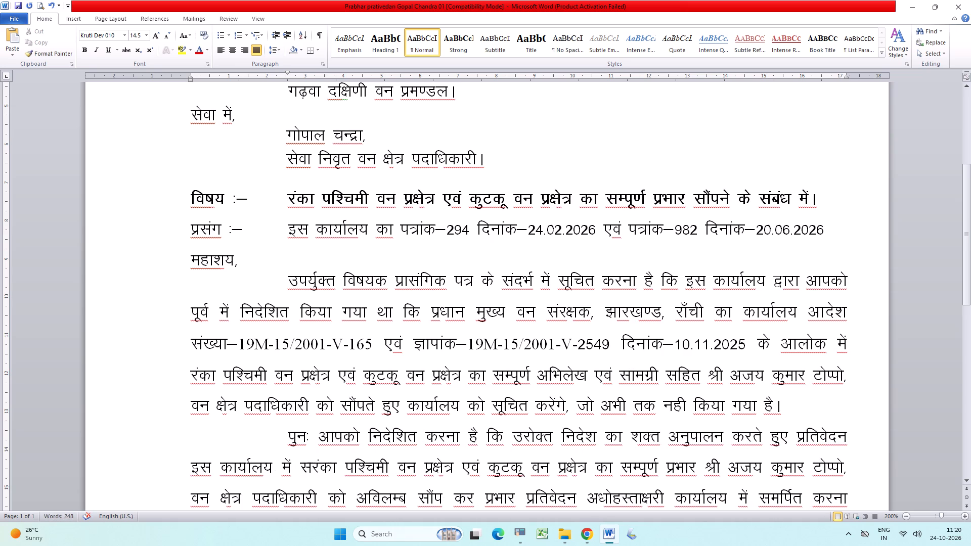
# Delete the old wording from "रंका पश्चिमी" through "अधोहस्ताक्षरी कार्यालय में", with the stray "स", before "समर्पित करना" and save the document.
pyautogui.hotkey('ctrl', 'shift', 'Right')
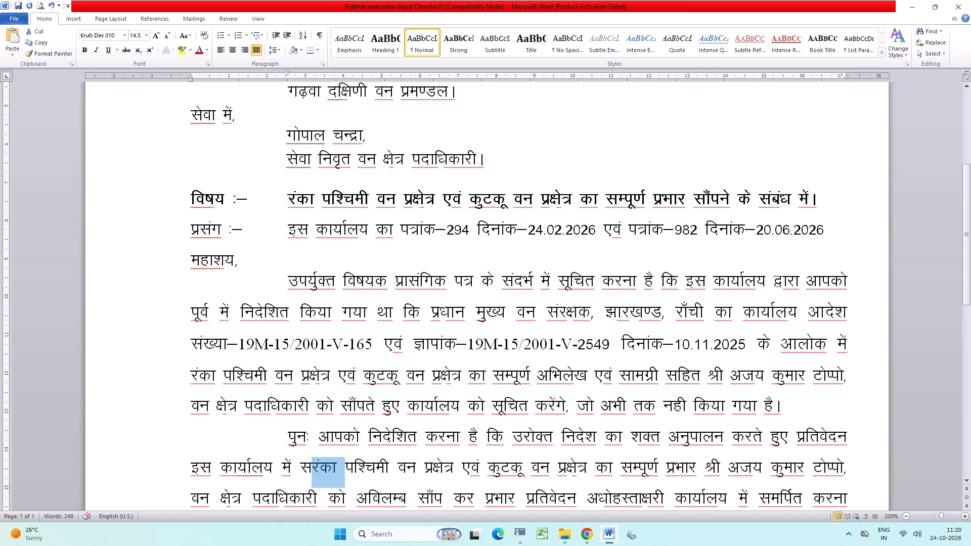
pyautogui.press('Left')
pyautogui.press('Left')
pyautogui.press('Left')
pyautogui.press('Right')
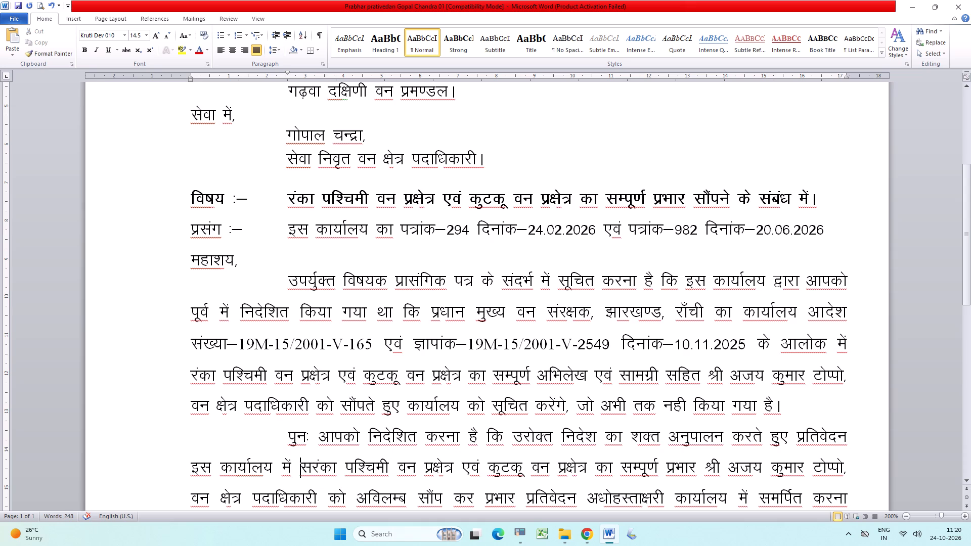
pyautogui.hotkey('ctrl', 'shift', 'Right')
pyautogui.hotkey('ctrl', 'shift', 'Right')
pyautogui.hotkey('ctrl', 'shift', 'Right')
pyautogui.hotkey('ctrl', 'shift', 'Right')
pyautogui.hotkey('ctrl', 'shift', 'Right')
pyautogui.hotkey('ctrl', 'shift', 'Right')
pyautogui.hotkey('ctrl', 'shift', 'Right')
pyautogui.hotkey('ctrl', 'shift', 'Right')
pyautogui.hotkey('ctrl', 'shift', 'Right')
pyautogui.hotkey('ctrl', 'shift', 'Right')
pyautogui.hotkey('ctrl', 'shift', 'Right')
pyautogui.hotkey('ctrl', 'shift', 'Right')
pyautogui.hotkey('ctrl', 'shift', 'Right')
pyautogui.hotkey('ctrl', 'shift', 'Right')
pyautogui.hotkey('ctrl', 'shift', 'Right')
pyautogui.hotkey('ctrl', 'shift', 'Right')
pyautogui.hotkey('ctrl', 'shift', 'Right')
pyautogui.hotkey('ctrl', 'shift', 'Right')
pyautogui.hotkey('ctrl', 'shift', 'Right')
pyautogui.hotkey('ctrl', 'shift', 'Right')
pyautogui.hotkey('ctrl', 'shift', 'Right')
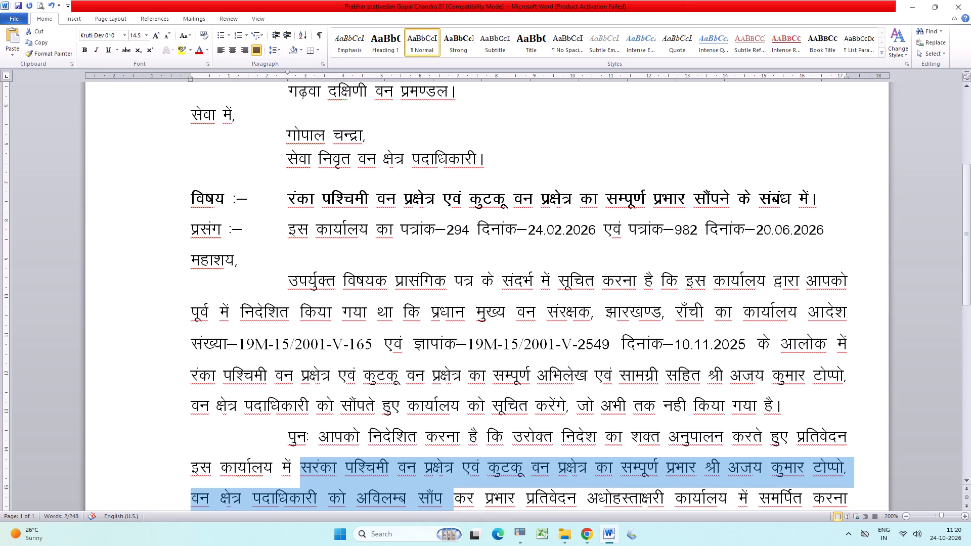
pyautogui.hotkey('ctrl', 'shift', 'Right')
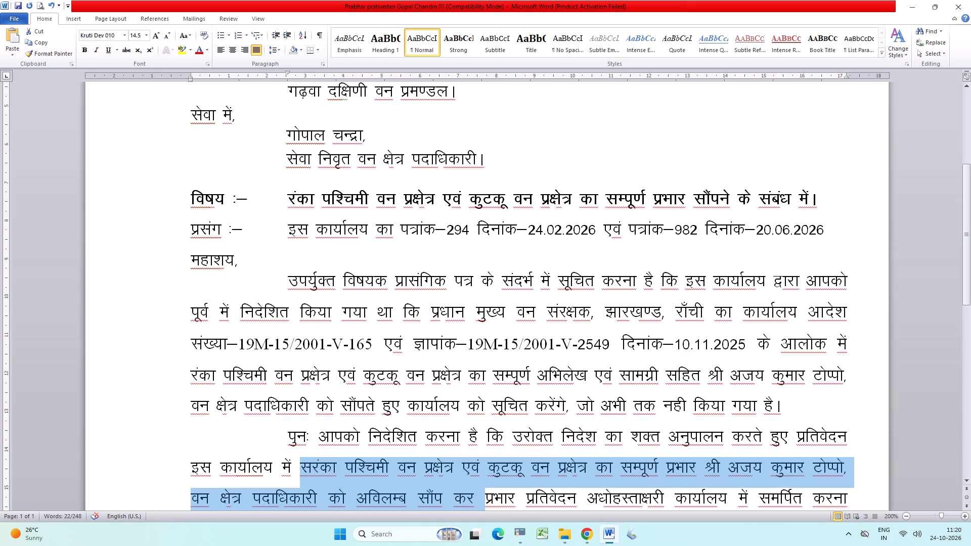
pyautogui.hotkey('ctrl', 'shift', 'Right')
pyautogui.hotkey('ctrl', 'shift', 'Right')
pyautogui.hotkey('ctrl', 'shift', 'Right')
pyautogui.hotkey('ctrl', 'shift', 'Right')
pyautogui.hotkey('ctrl', 'shift', 'Right')
pyautogui.hotkey('ctrl', 'shift', 'Right')
pyautogui.hotkey('ctrl', 'shift', 'Right')
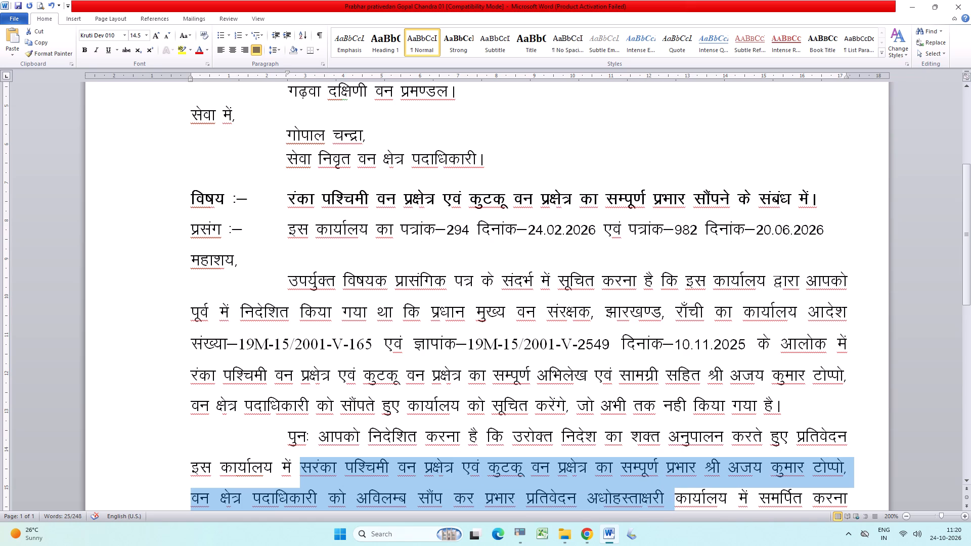
pyautogui.hotkey('ctrl', 'shift', 'Right')
pyautogui.hotkey('ctrl', 'shift', 'Right')
pyautogui.hotkey('ctrl', 'shift', 'Right')
pyautogui.hotkey('ctrl', 'shift', 'Right')
pyautogui.hotkey('ctrl', 'shift', 'Right')
pyautogui.hotkey('ctrl', 'shift', 'Right')
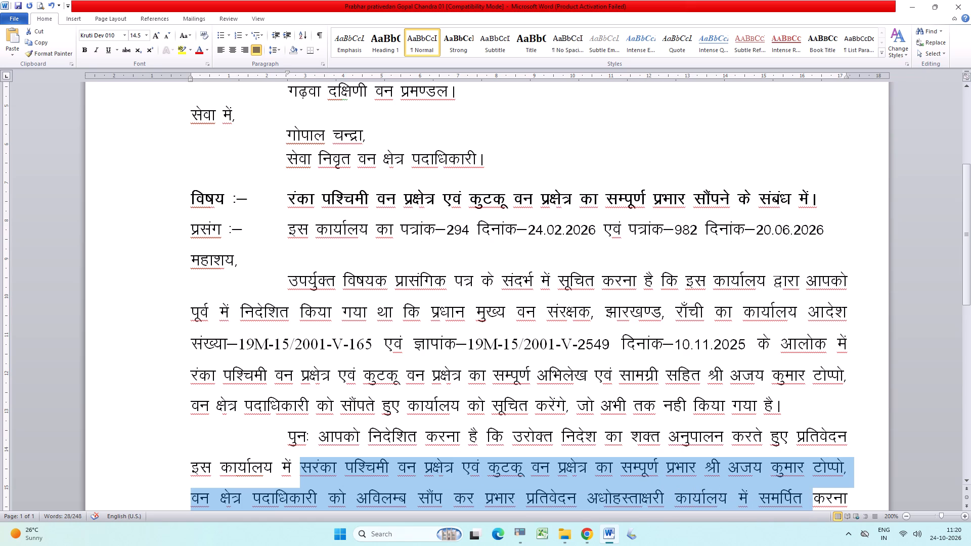
pyautogui.hotkey('ctrl', 'shift', 'Left')
pyautogui.press('BackSpace')
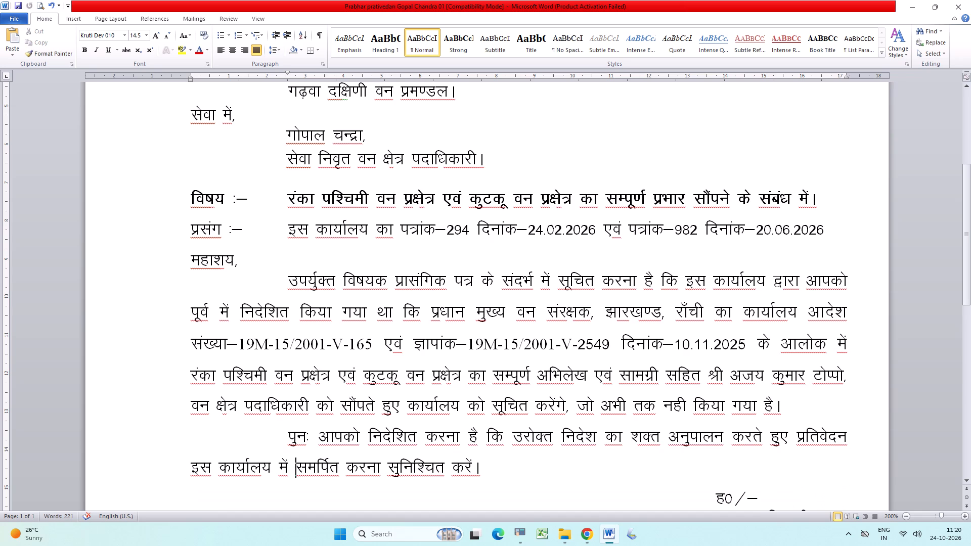
pyautogui.hotkey('ctrl', 's')
# Change the spelling of "शक्त" before "अनुपालन" to "सक्त" in the second body paragraph and save the document.
pyautogui.click(643, 439)
pyautogui.press('BackSpace')
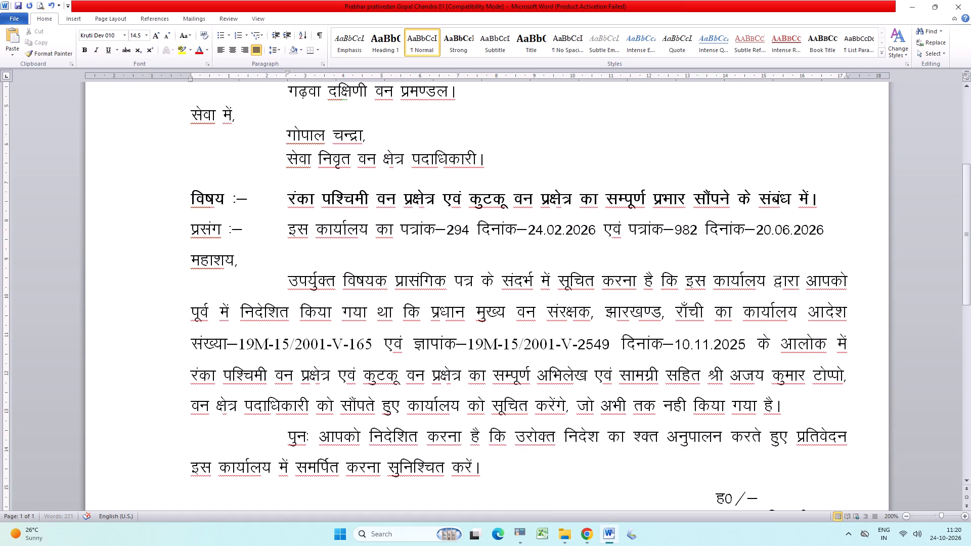
pyautogui.press('l')
pyautogui.press('BackSpace')
pyautogui.press('BackSpace')
pyautogui.press('l')
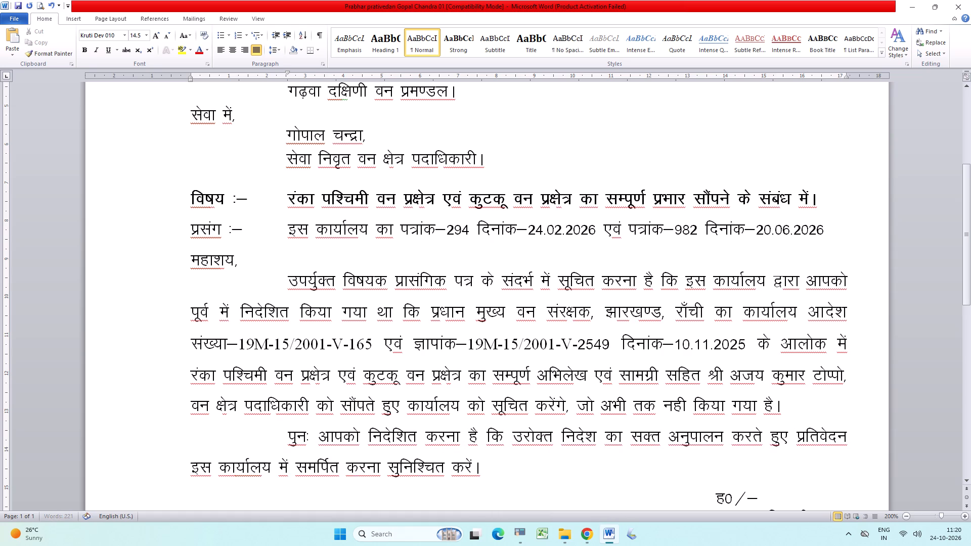
pyautogui.press('BackSpace')
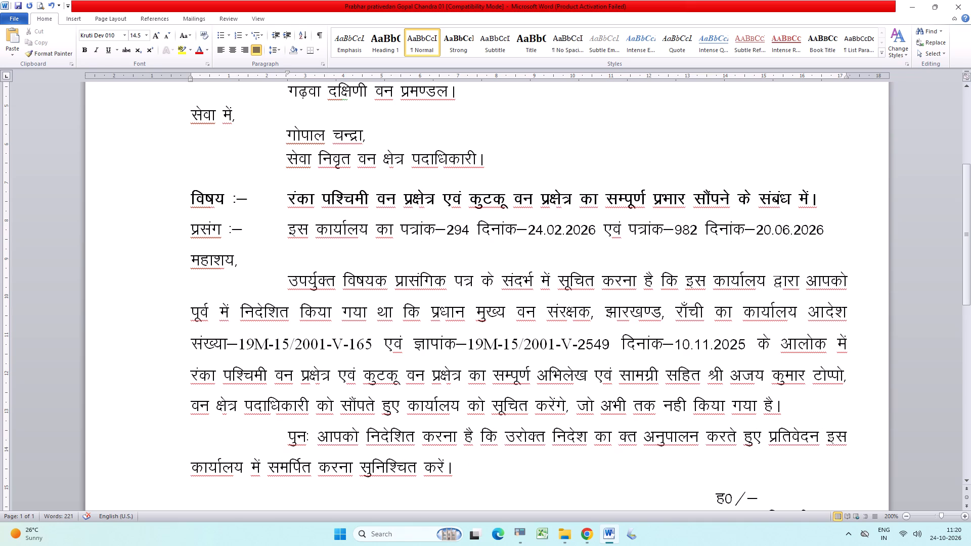
pyautogui.hotkey('shift', '"')
pyautogui.press('k')
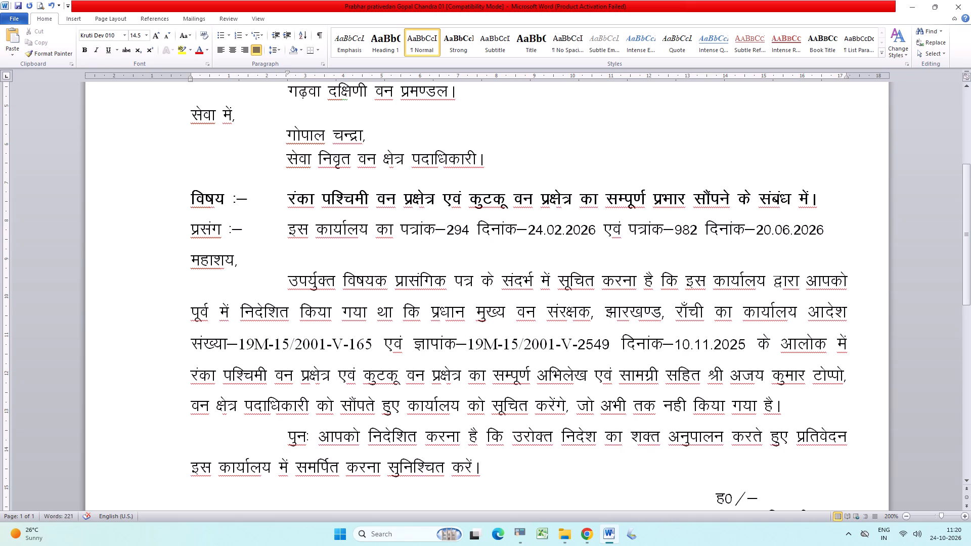
pyautogui.press('BackSpace')
pyautogui.press('BackSpace')
pyautogui.press('l')
pyautogui.hotkey('ctrl', 's')
# Switch to Chrome and search Google in a new tab for "sakt anupalan karna in hindi" to check the spelling.
pyautogui.click(580, 536)
pyautogui.click(129, 108)
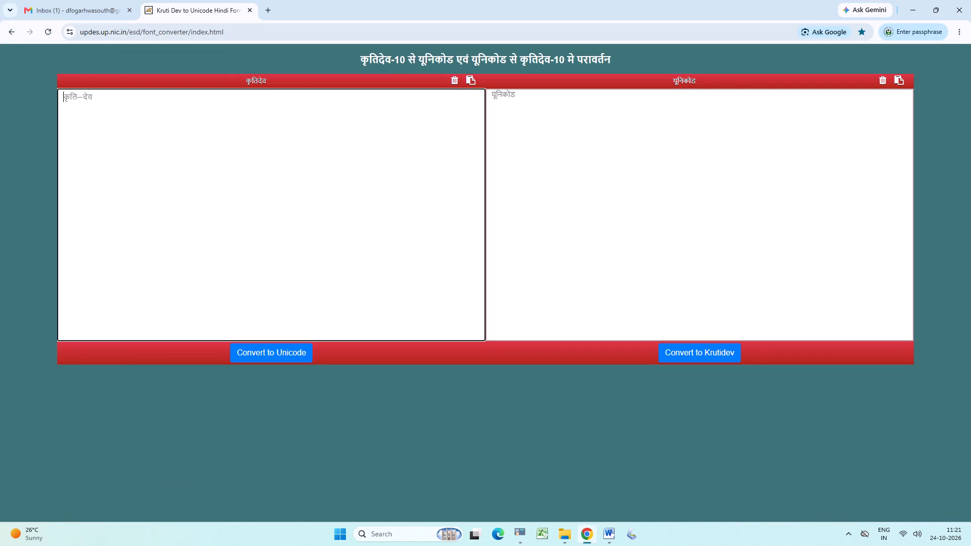
pyautogui.click(269, 8)
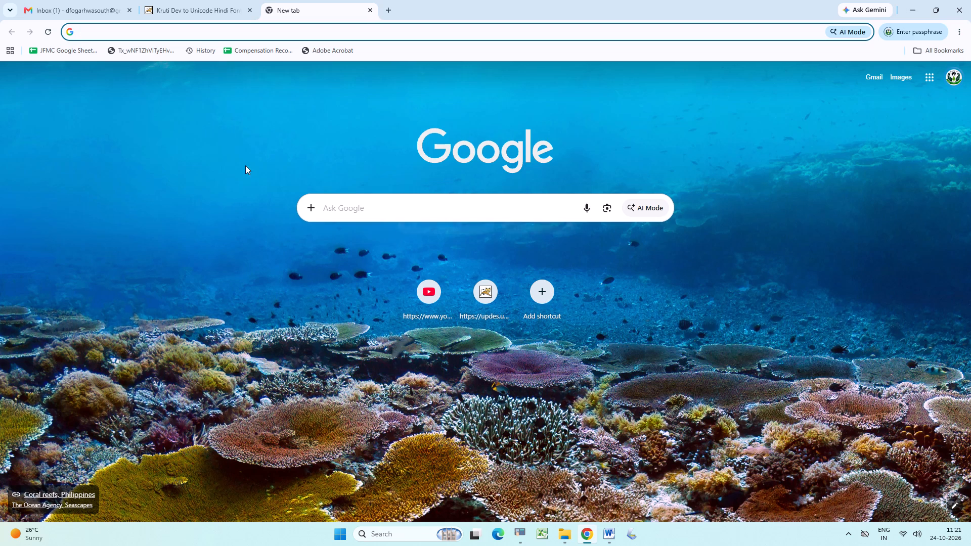
pyautogui.click(357, 207)
pyautogui.write('sa')
pyautogui.write('kt a')
pyautogui.write('nupalan kar')
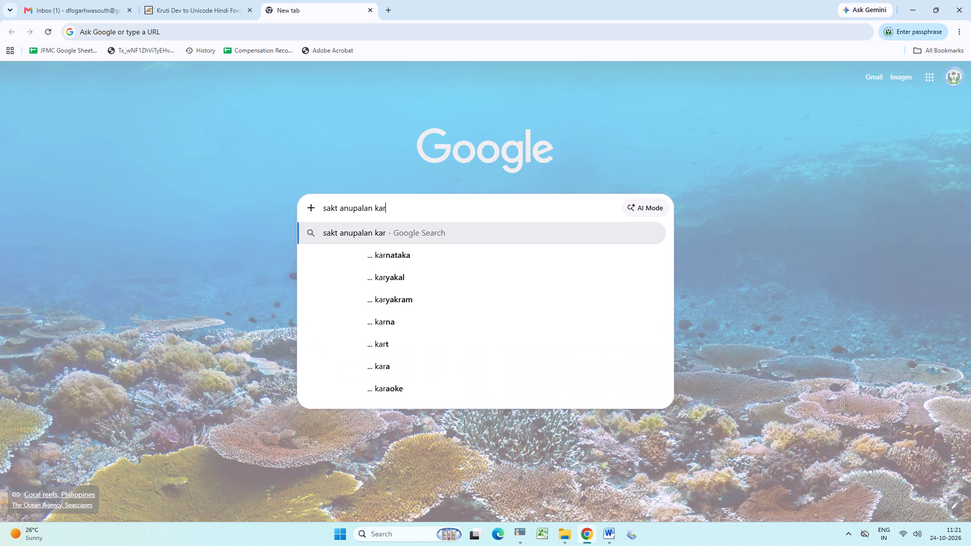
pyautogui.write('na in hindi')
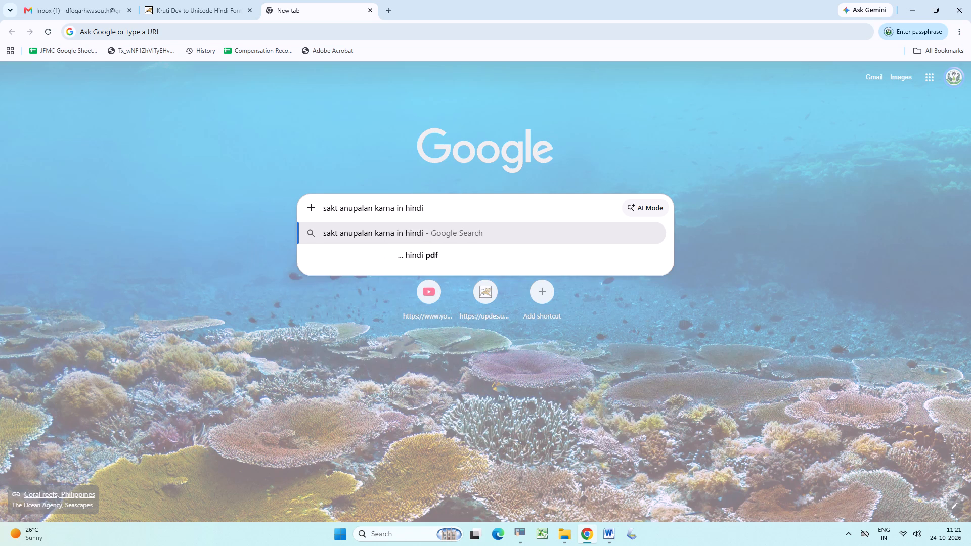
pyautogui.press('Return')
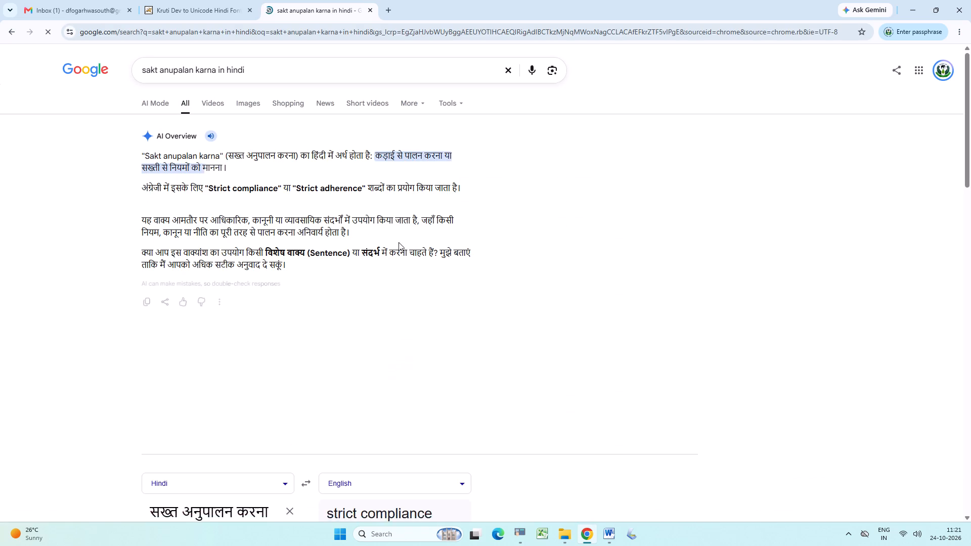
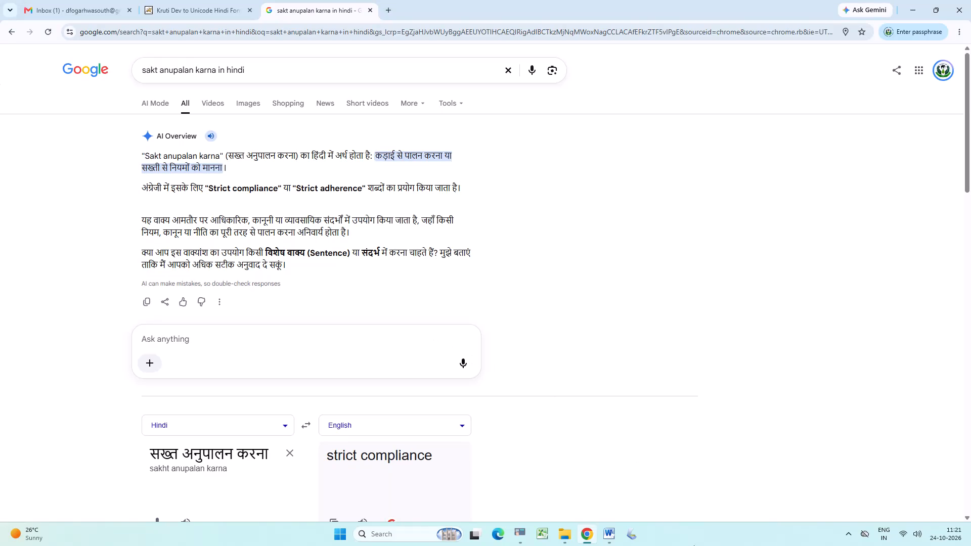
# Switch back to Word, correct "सक्त" before "अनुपालन" to "सख्त" in the second body paragraph, and save the document.
pyautogui.click(611, 539)
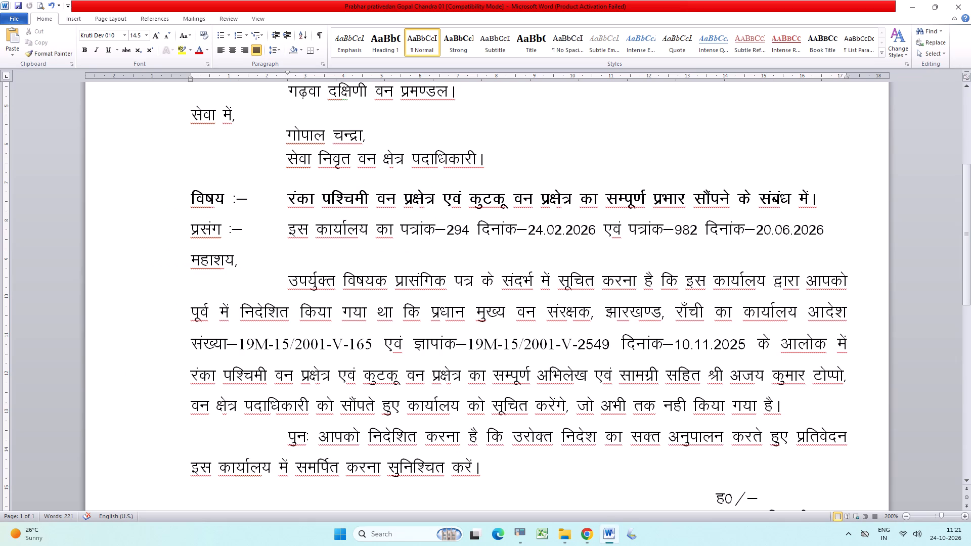
pyautogui.hotkey('shift', 'Right')
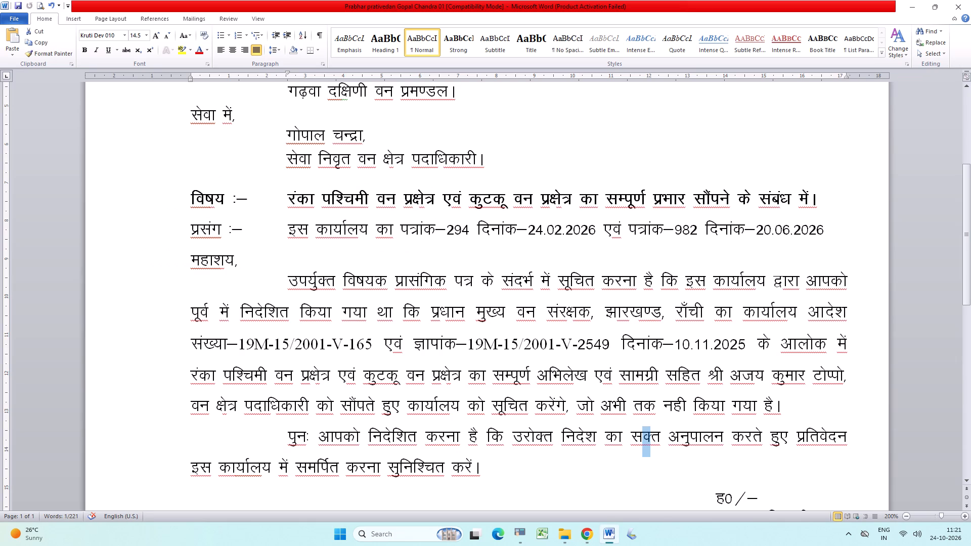
pyautogui.write('[k')
pyautogui.press('BackSpace')
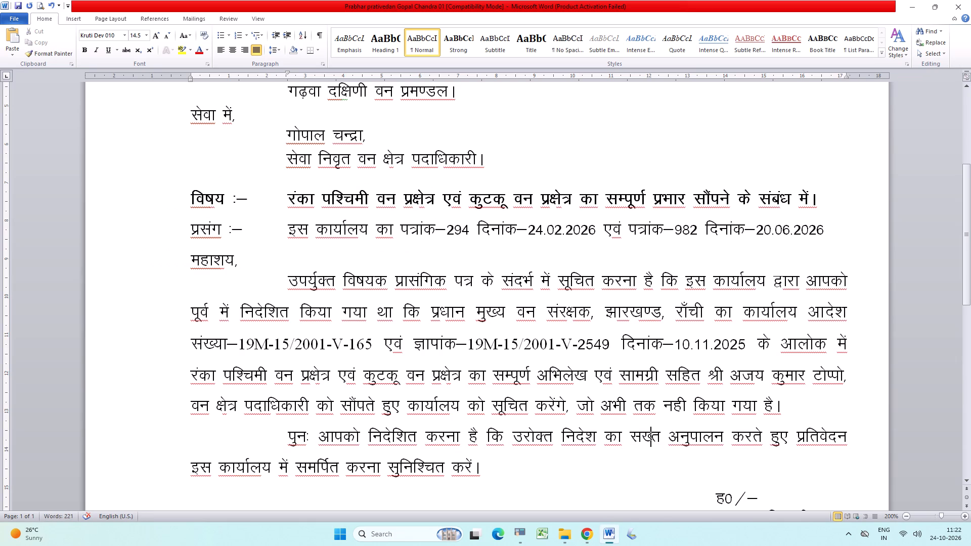
pyautogui.hotkey('ctrl', 's')
# Read through the letter from the letterhead and addressee lines to the copy-to (प्रतिलिपि) section, checking the wording.
pyautogui.scroll(-2, 632, 414)
pyautogui.scroll(1, 691, 344)
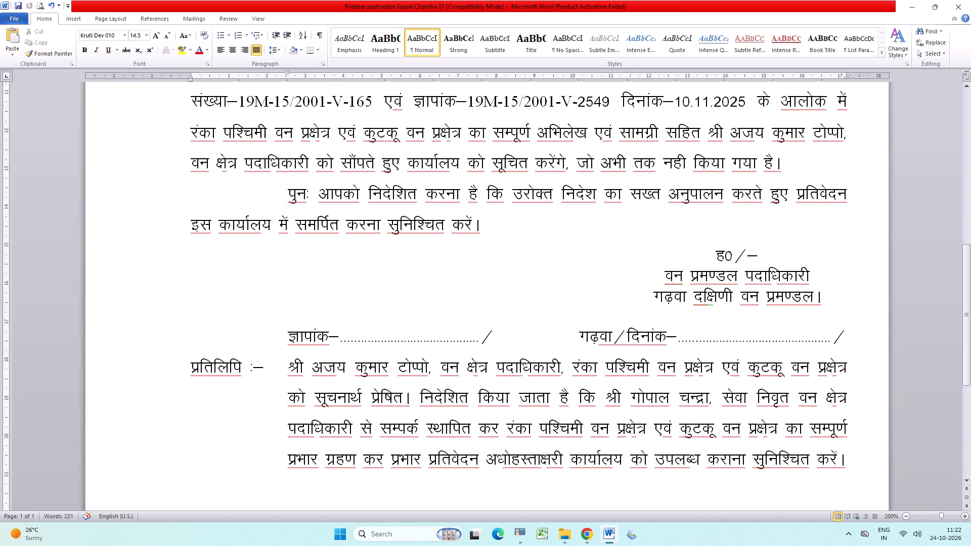
pyautogui.scroll(2, 502, 369)
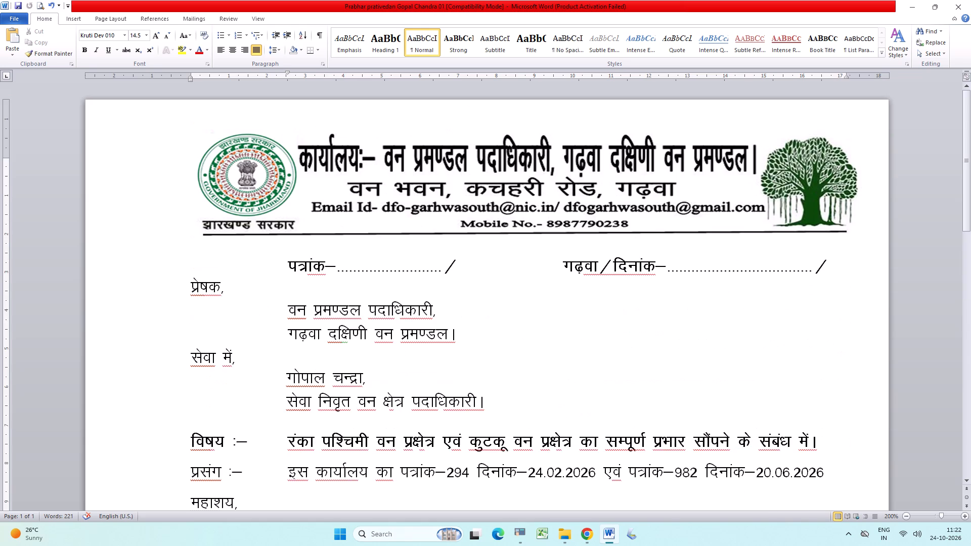
pyautogui.scroll(-1, 502, 368)
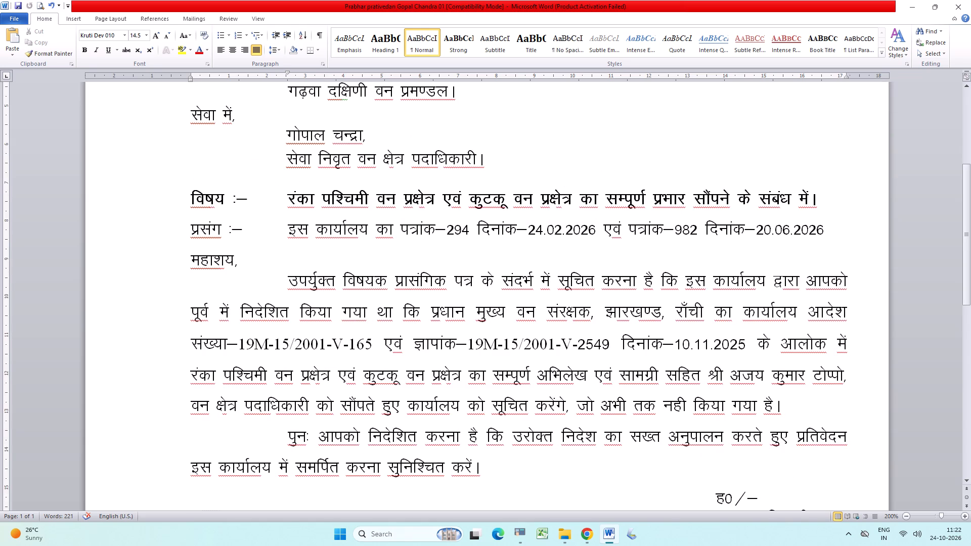
pyautogui.scroll(1, 492, 344)
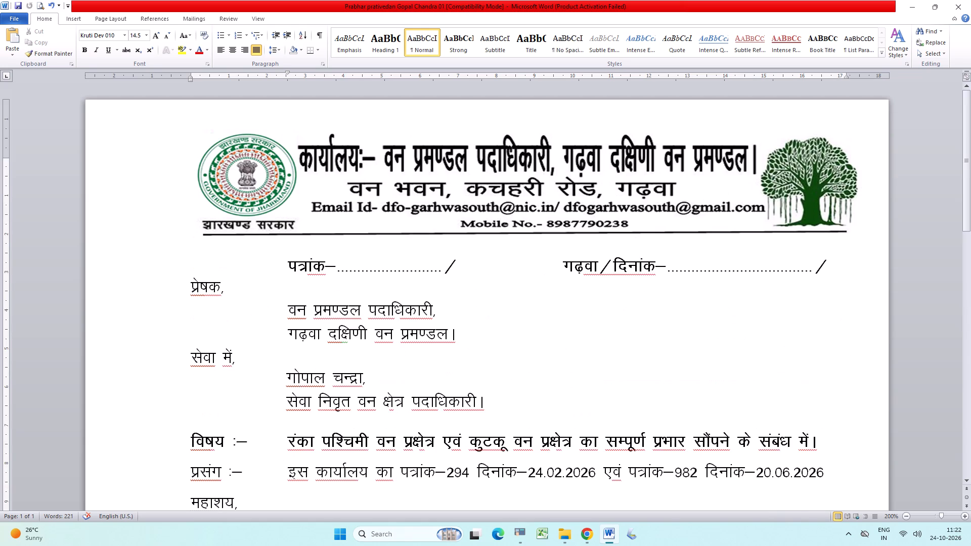
pyautogui.click(324, 391)
pyautogui.click(439, 415)
pyautogui.scroll(-2, 551, 321)
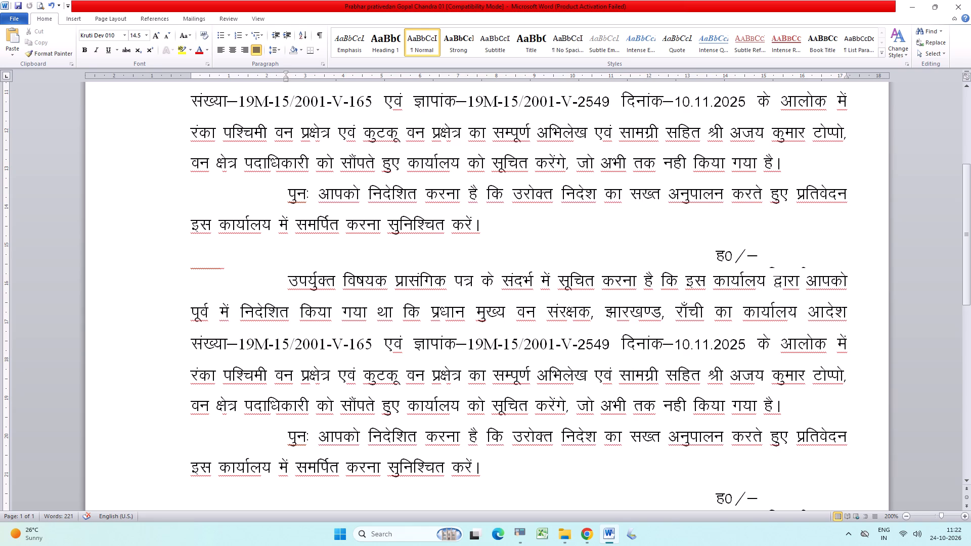
# Join "सेवा निवृत" into the single word "सेवानिवृत" in the प्रतिलिपि paragraph and save the document.
pyautogui.click(759, 392)
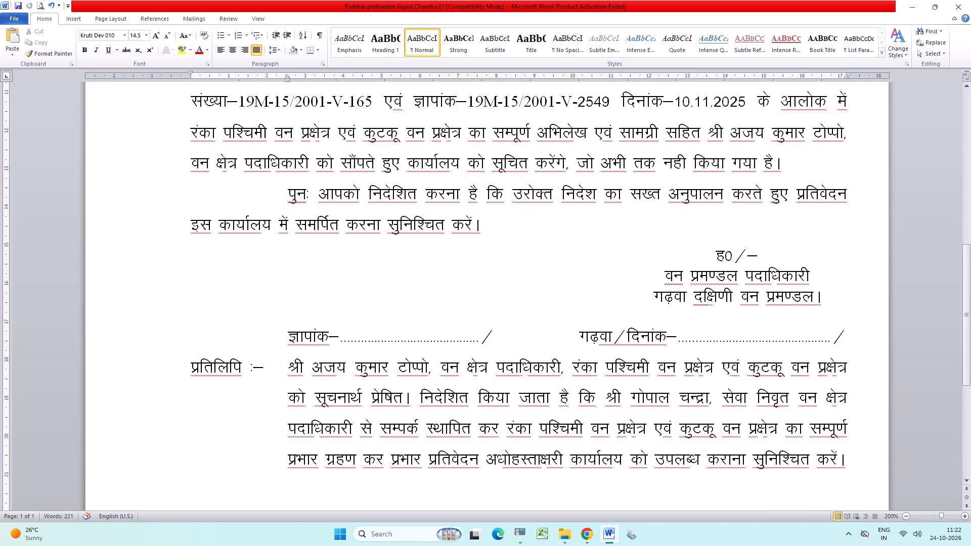
pyautogui.press('Left')
pyautogui.press('BackSpace')
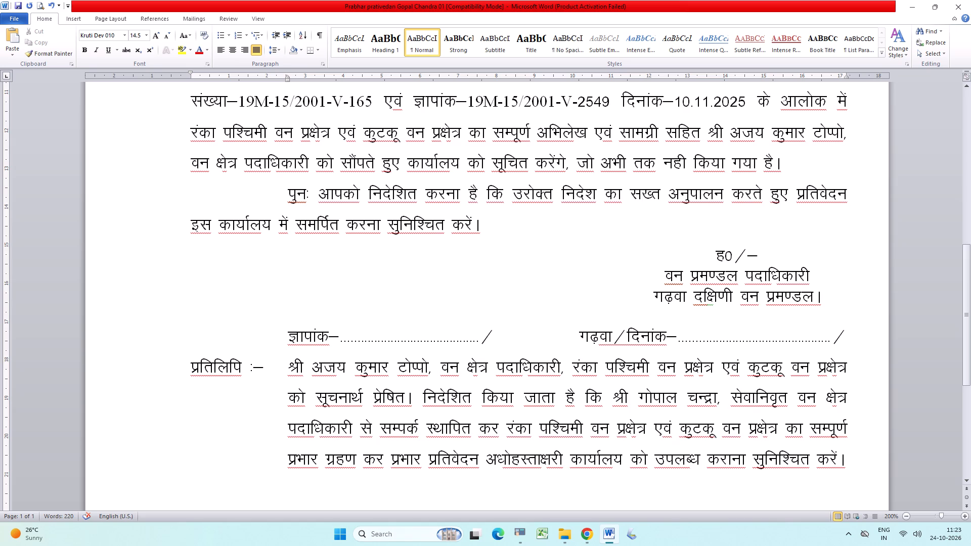
pyautogui.click(383, 457)
pyautogui.click(845, 458)
pyautogui.scroll(-1, 789, 512)
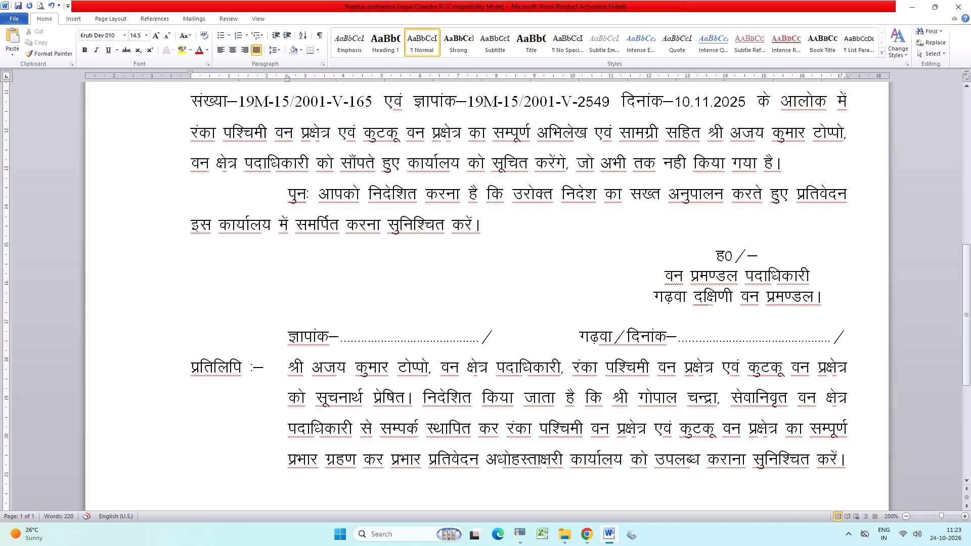
pyautogui.scroll(-1, 729, 355)
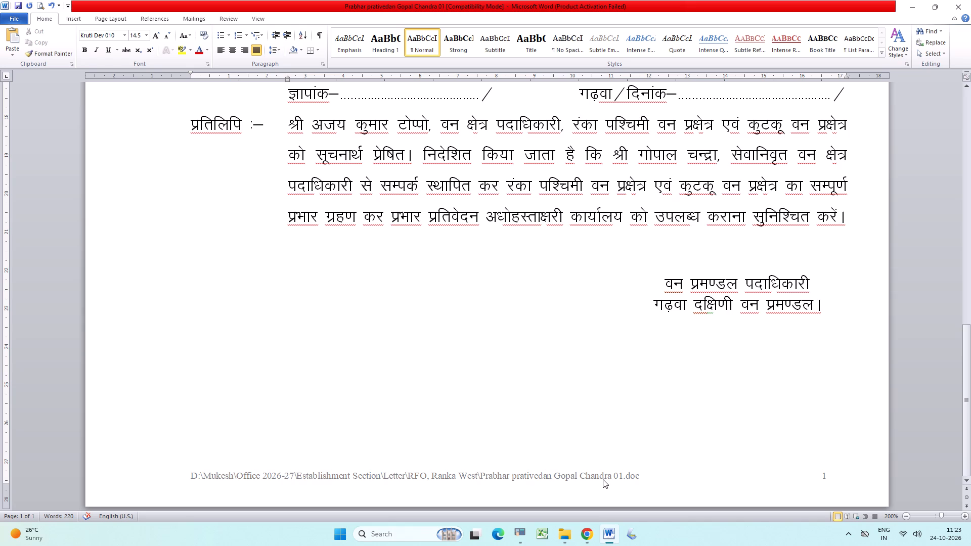
pyautogui.hotkey('ctrl', 's')
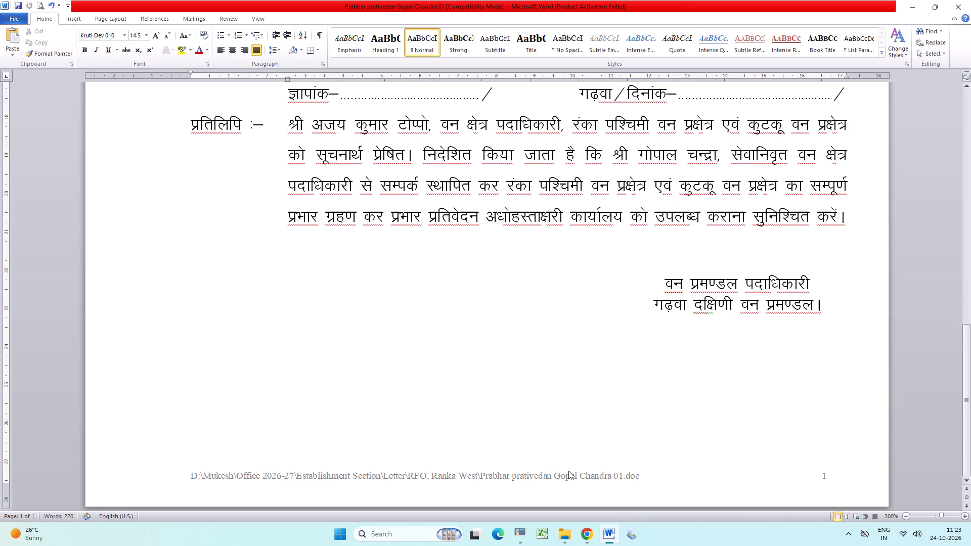
# Proofread the letter line by line, checking the closing signature block and the text from the पत्रांक line through the second body paragraph.
pyautogui.click(759, 286)
pyautogui.scroll(-1, 724, 346)
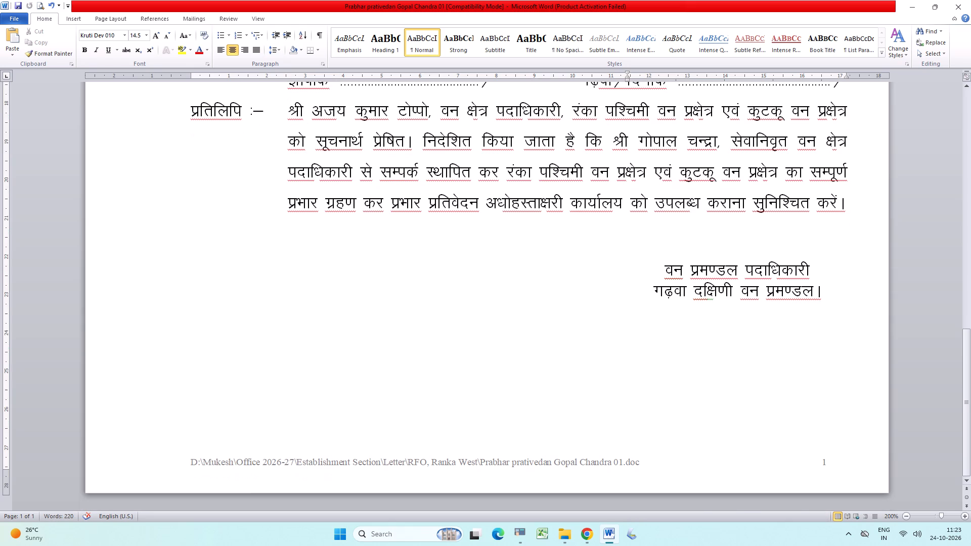
pyautogui.scroll(3, 775, 450)
pyautogui.scroll(-4, 775, 440)
pyautogui.scroll(4, 775, 438)
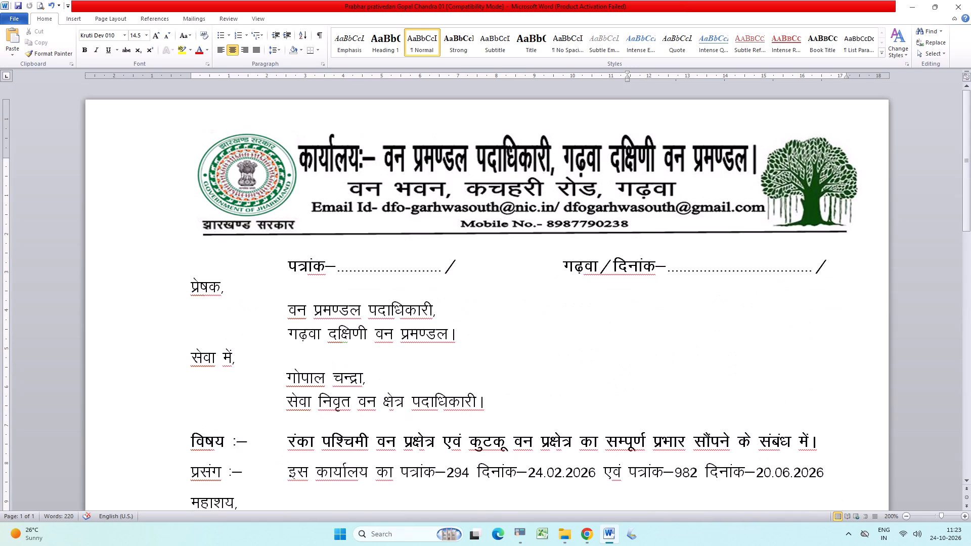
pyautogui.scroll(3, 775, 434)
pyautogui.click(375, 278)
pyautogui.click(354, 262)
pyautogui.click(390, 257)
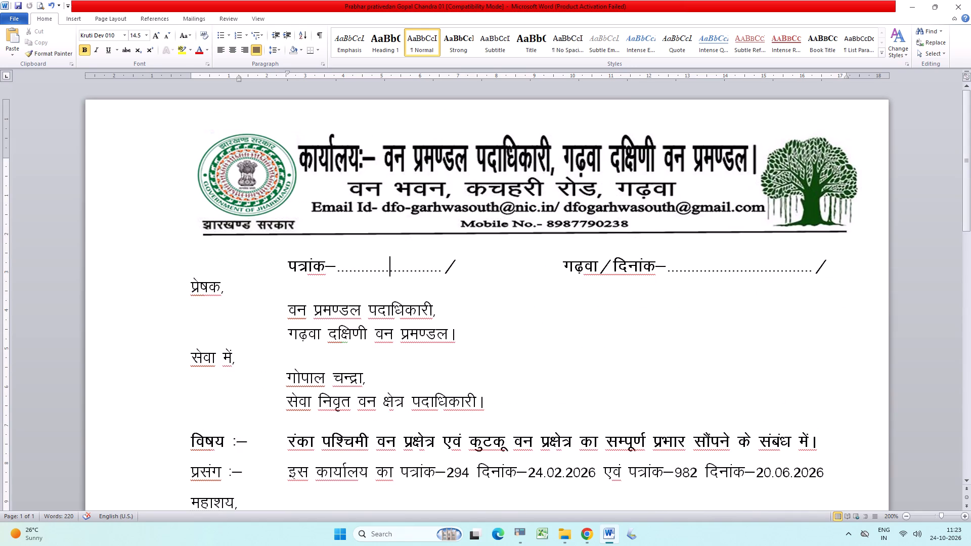
pyautogui.press('Up')
pyautogui.press('Down')
pyautogui.press('Down')
pyautogui.press('Up')
pyautogui.press('Up')
pyautogui.press('Up')
pyautogui.press('Down')
pyautogui.press('Down')
pyautogui.press('Down')
pyautogui.press('Down')
pyautogui.press('Down')
pyautogui.press('Down')
pyautogui.press('Down')
pyautogui.press('Down')
pyautogui.press('Down')
pyautogui.press('Down')
pyautogui.press('Down')
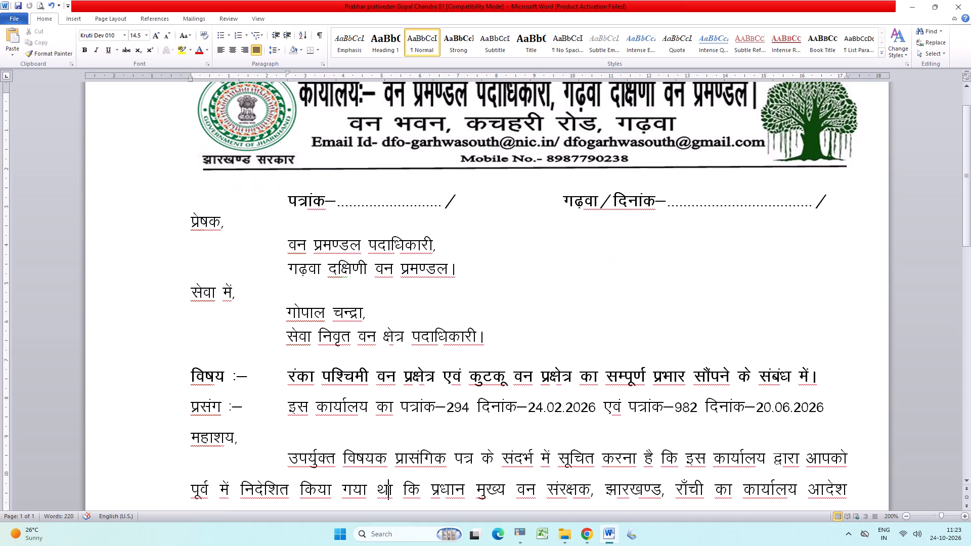
pyautogui.press('Up')
pyautogui.press('Up')
pyautogui.press('Up')
pyautogui.press('Up')
pyautogui.press('Up')
pyautogui.press('Up')
pyautogui.press('Up')
pyautogui.press('Up')
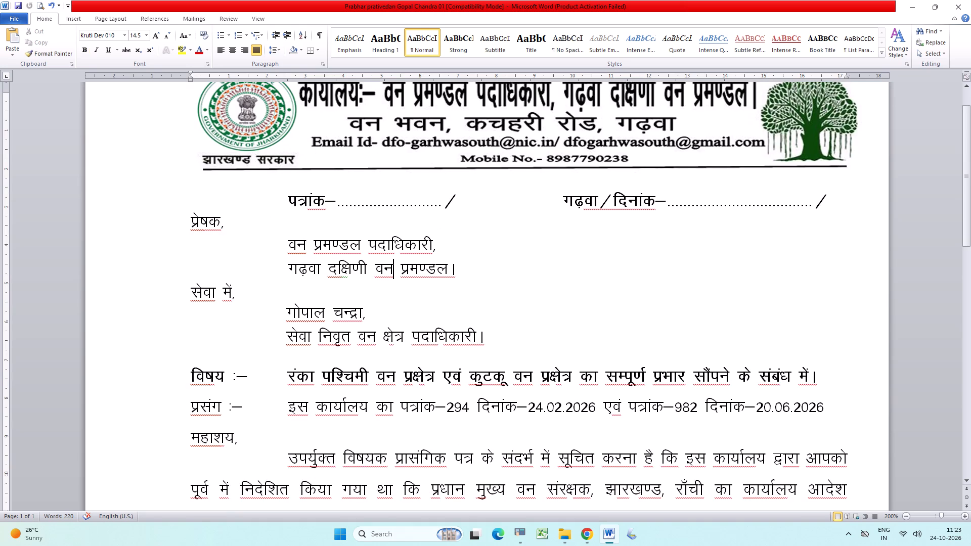
pyautogui.press('Up')
pyautogui.press('Up')
pyautogui.press('Up')
pyautogui.press('Up')
pyautogui.press('Down')
pyautogui.press('Down')
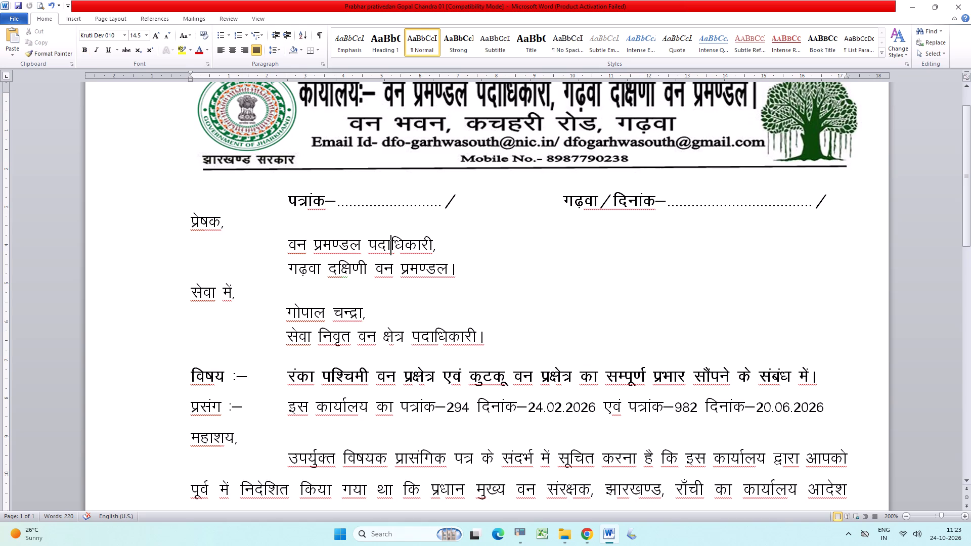
pyautogui.press('Down')
pyautogui.press('Down')
pyautogui.press('Down')
pyautogui.press('Down')
pyautogui.press('Down')
pyautogui.press('Down')
pyautogui.press('Down')
pyautogui.press('Down')
pyautogui.press('Down')
pyautogui.press('Up')
pyautogui.press('Down')
pyautogui.press('Down')
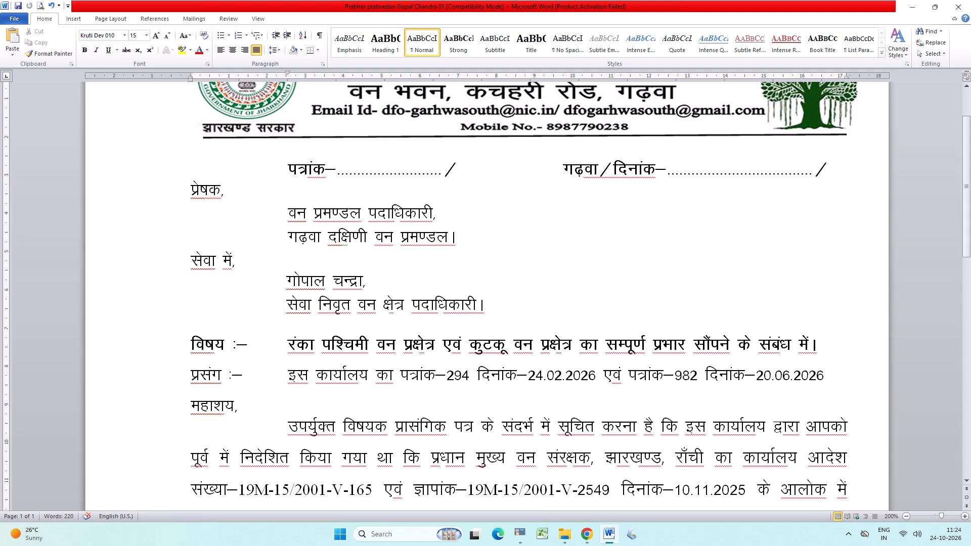
pyautogui.press('Down')
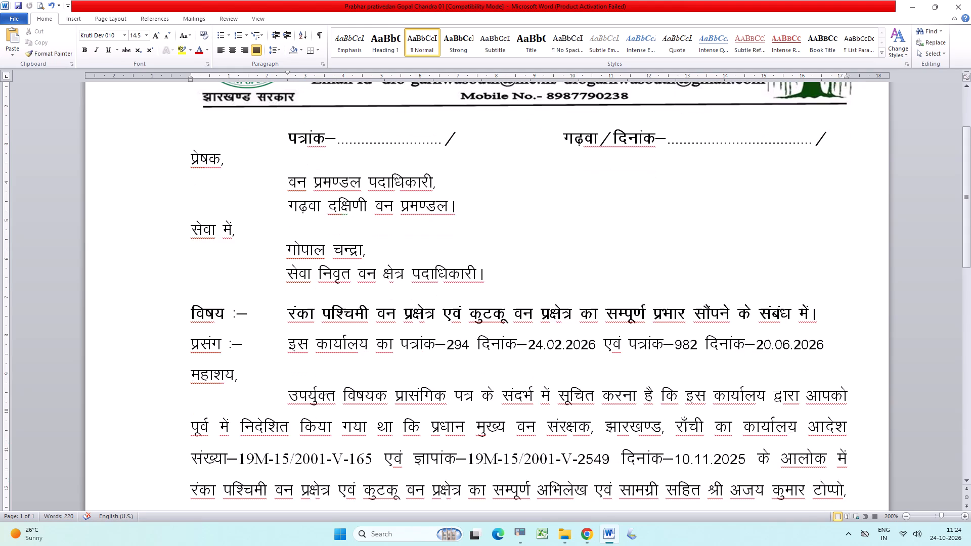
pyautogui.press('Down')
pyautogui.press('Down')
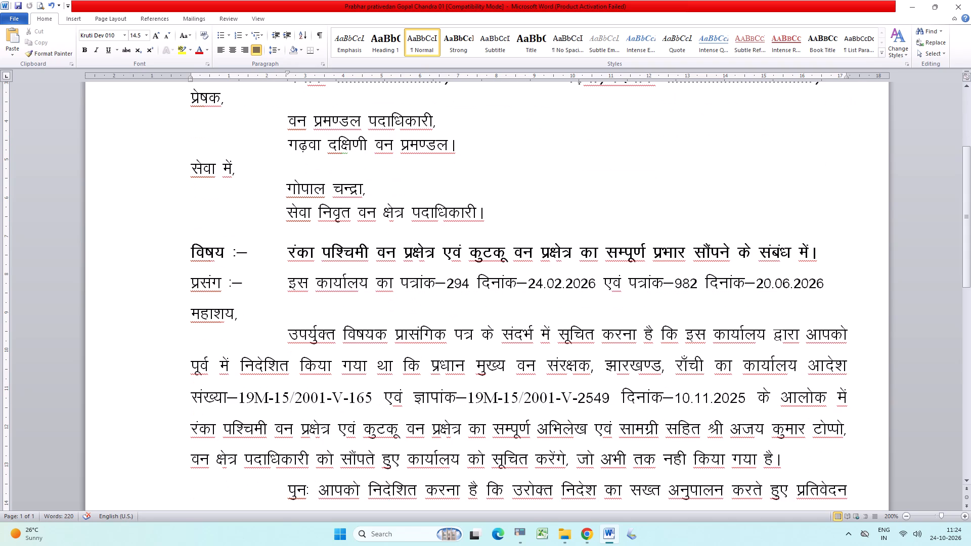
pyautogui.press('Down')
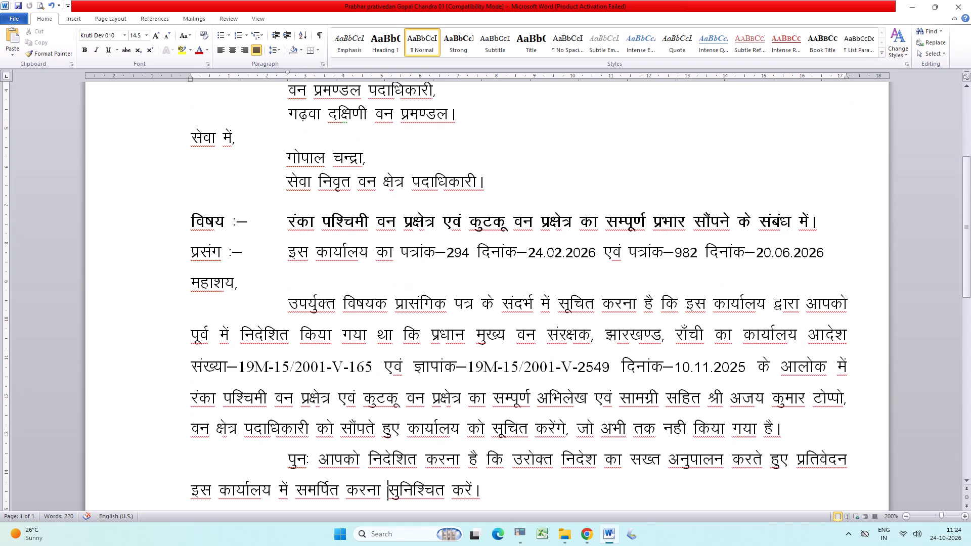
# Proofread the letter from the end of the second body paragraph through the प्रतिलिपि section to the final signature block.
pyautogui.press('Down')
pyautogui.press('Down')
pyautogui.press('Down')
pyautogui.press('Down')
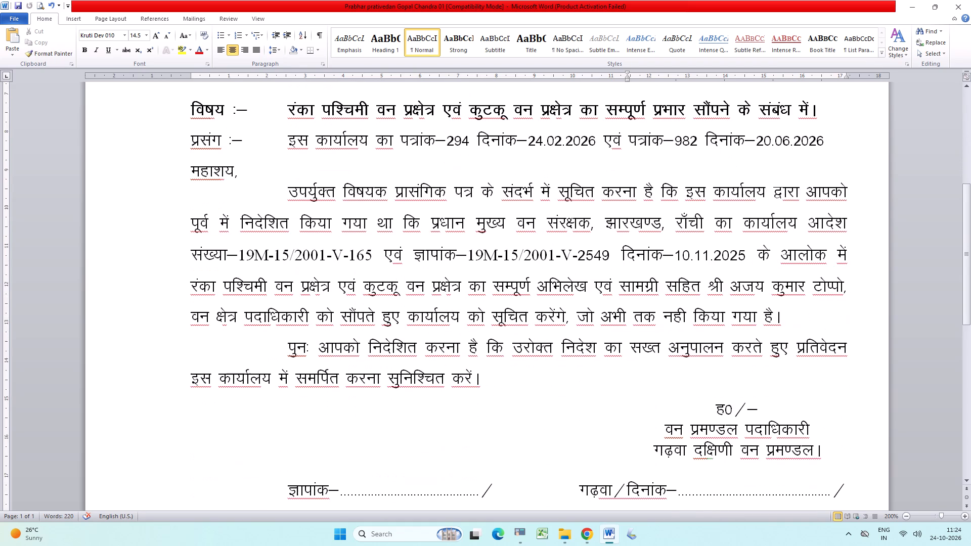
pyautogui.press('Down')
pyautogui.press('Down')
pyautogui.press('Down')
pyautogui.press('Down')
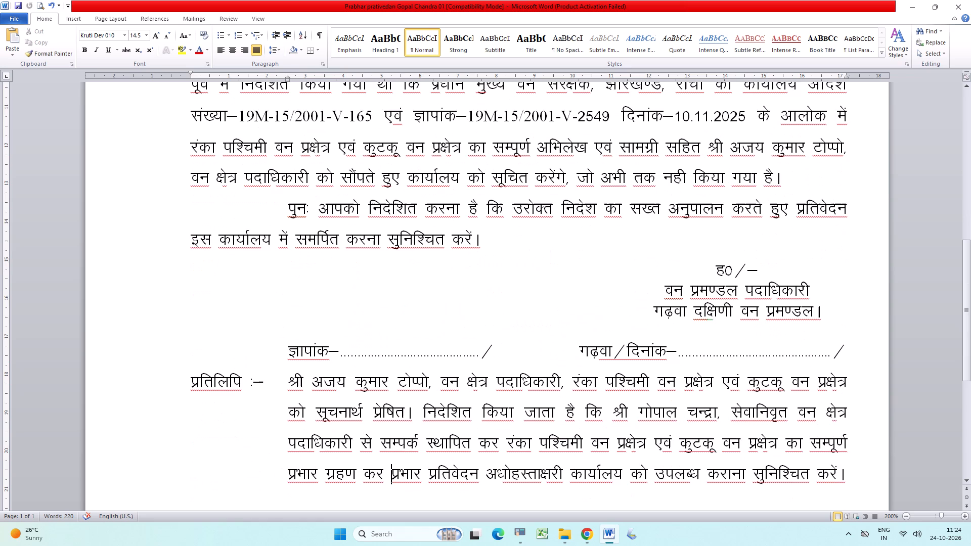
pyautogui.press('Down')
pyautogui.press('Down')
pyautogui.press('Down')
pyautogui.press('Down')
pyautogui.press('Down')
pyautogui.press('Down')
pyautogui.press('Down')
pyautogui.press('Down')
pyautogui.press('Down')
pyautogui.press('Down')
pyautogui.press('Down')
pyautogui.press('Down')
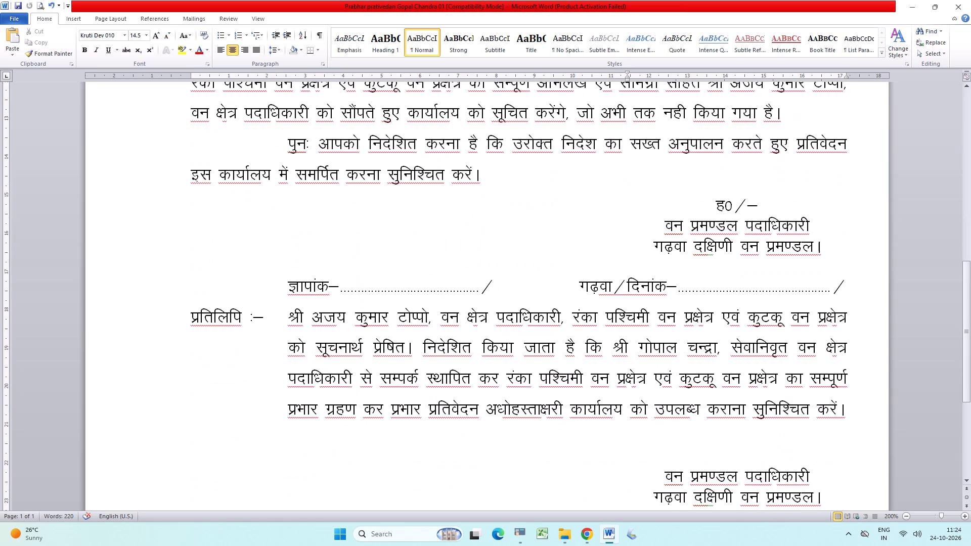
pyautogui.press('Down')
pyautogui.press('Up')
pyautogui.press('Down')
pyautogui.press('Down')
# Review the letter again from the closing signature block back up through the प्रतिलिपि and body paragraphs to the पत्रांक line.
pyautogui.press('Up')
pyautogui.press('Up')
pyautogui.press('Up')
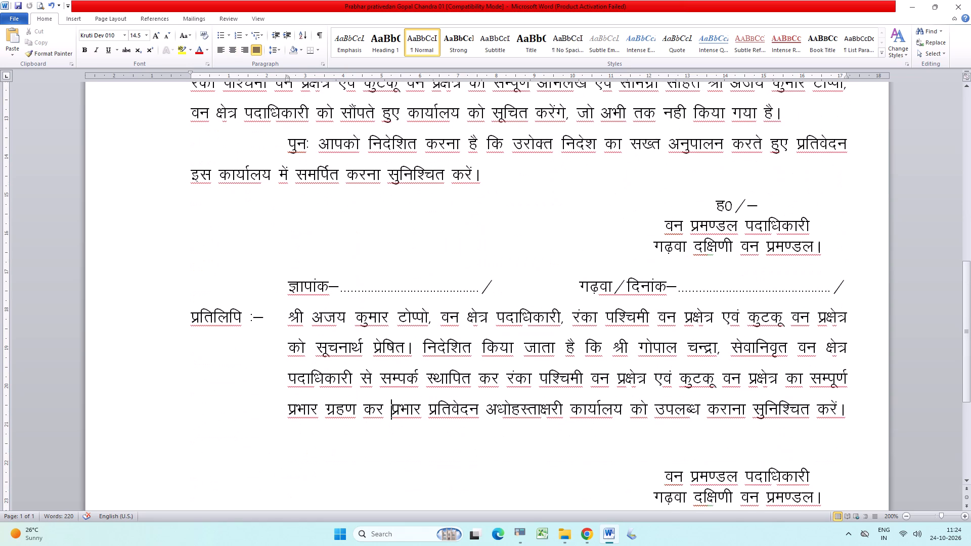
pyautogui.press('Down')
pyautogui.press('Up')
pyautogui.press('Up')
pyautogui.press('Up')
pyautogui.press('Up')
pyautogui.press('Up')
pyautogui.press('Up')
pyautogui.press('Up')
pyautogui.press('Up')
pyautogui.press('Up')
pyautogui.press('Up')
pyautogui.press('Up')
pyautogui.press('Up')
pyautogui.press('Up')
pyautogui.press('Up')
pyautogui.press('Up')
pyautogui.press('Up')
pyautogui.press('Up')
pyautogui.press('Up')
pyautogui.press('Up')
pyautogui.press('Down')
pyautogui.press('Up')
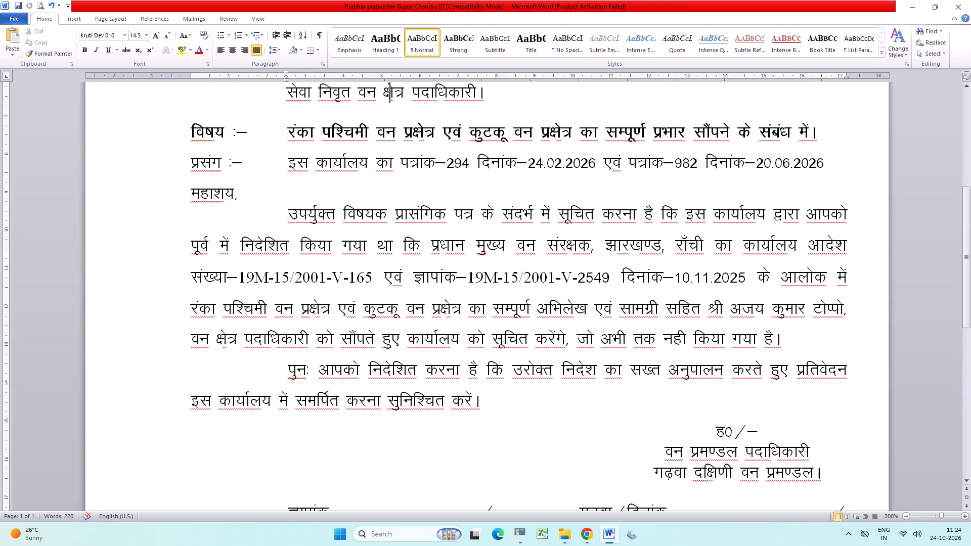
pyautogui.press('Up')
pyautogui.press('Up')
pyautogui.press('Up')
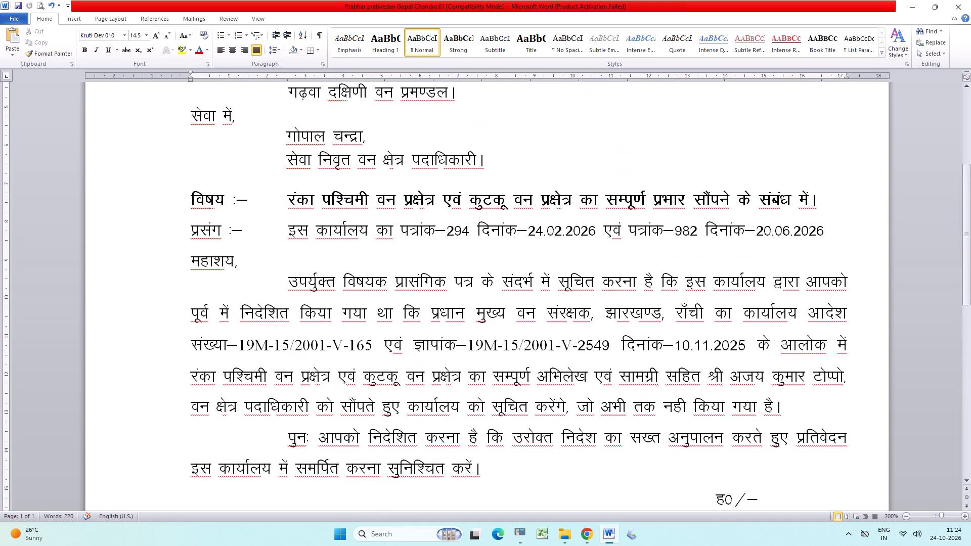
pyautogui.press('Up')
pyautogui.press('Up')
pyautogui.press('Up')
pyautogui.press('Up')
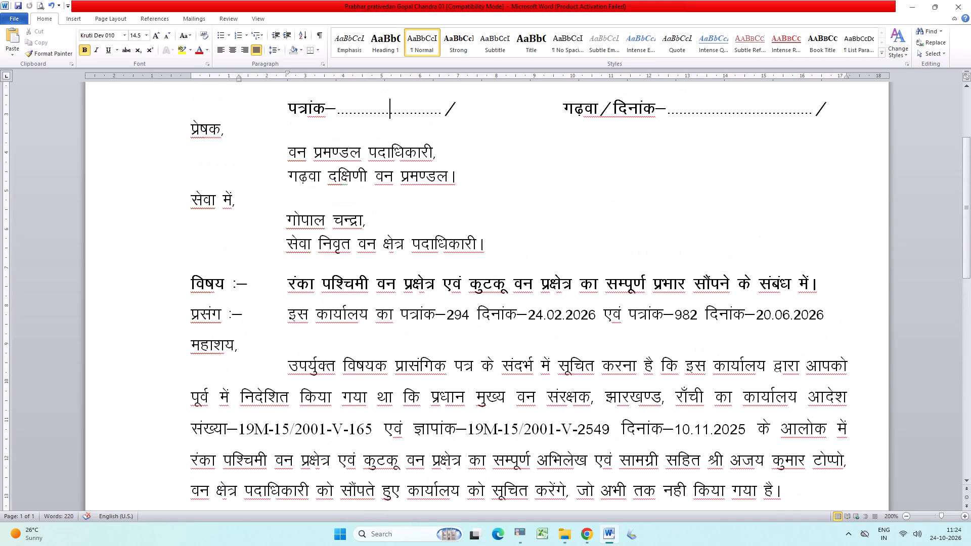
# Save the letter document.
pyautogui.hotkey('ctrl', 's')
pyautogui.hotkey('ctrl', 's')
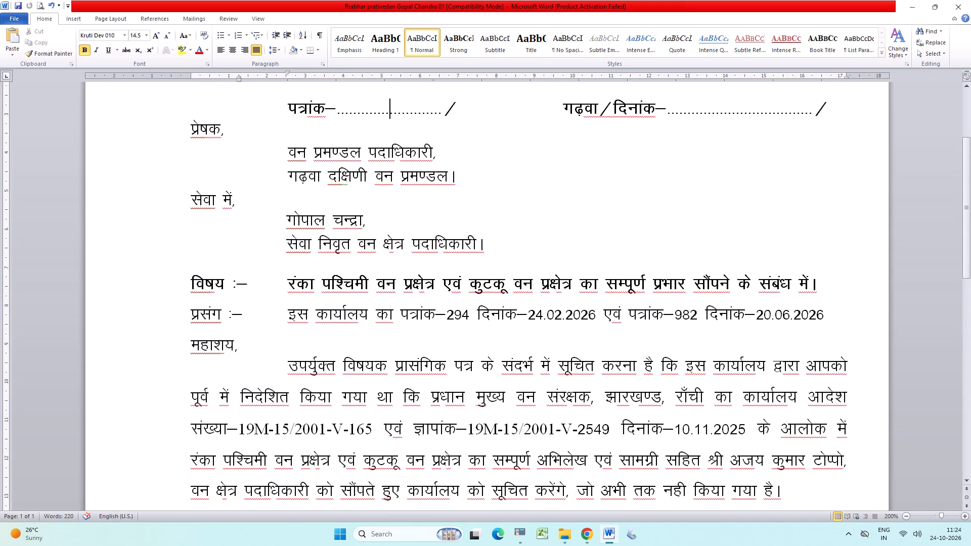
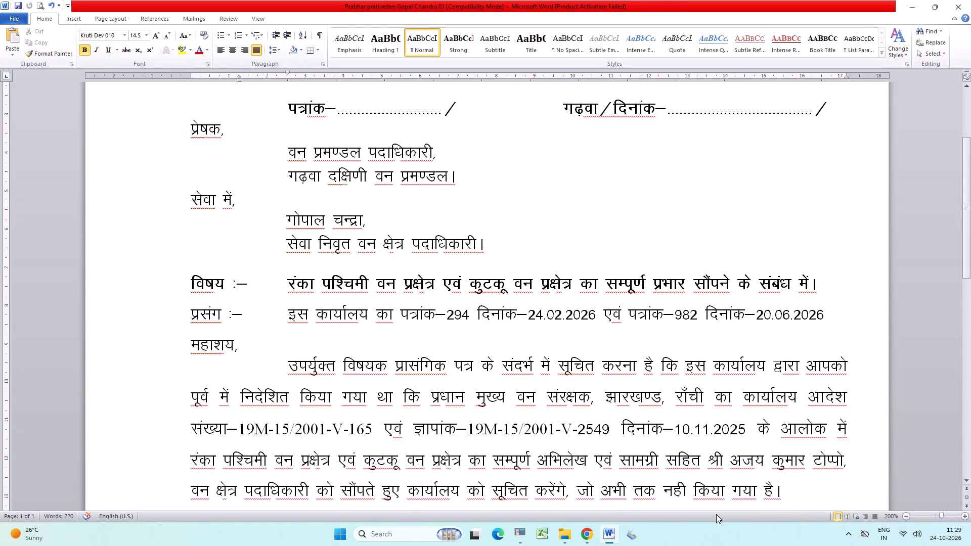
# Read through the letter once more from the पत्रांक line down to the प्रतिलिपि section and back to the letterhead.
pyautogui.scroll(-1, 832, 384)
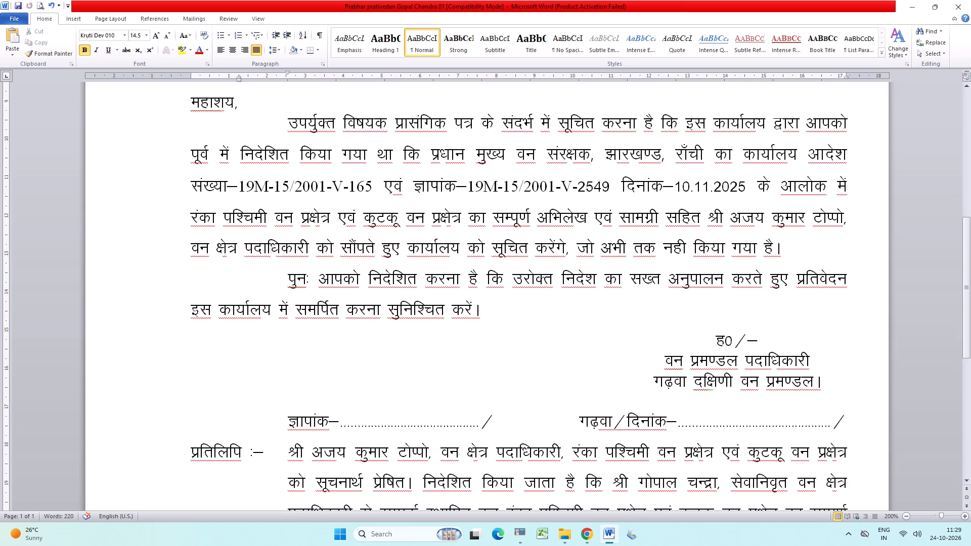
pyautogui.scroll(-2, 650, 382)
pyautogui.scroll(1, 528, 226)
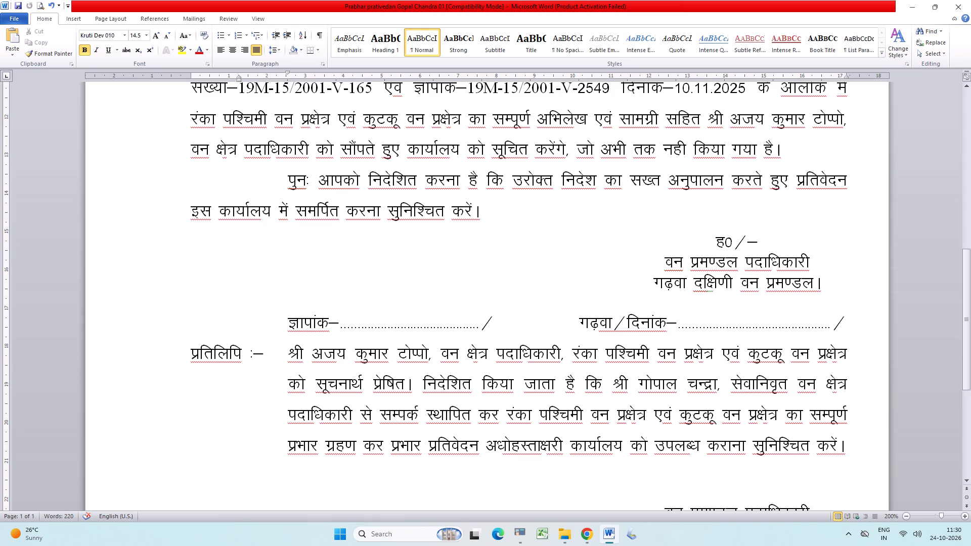
pyautogui.scroll(-1, 741, 371)
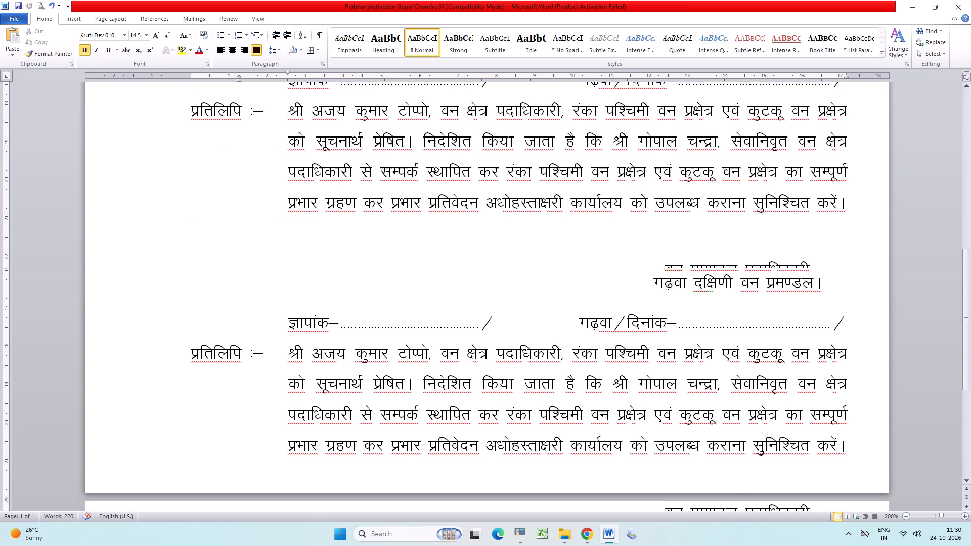
pyautogui.scroll(-1, 741, 371)
pyautogui.scroll(2, 741, 371)
pyautogui.scroll(2, 634, 379)
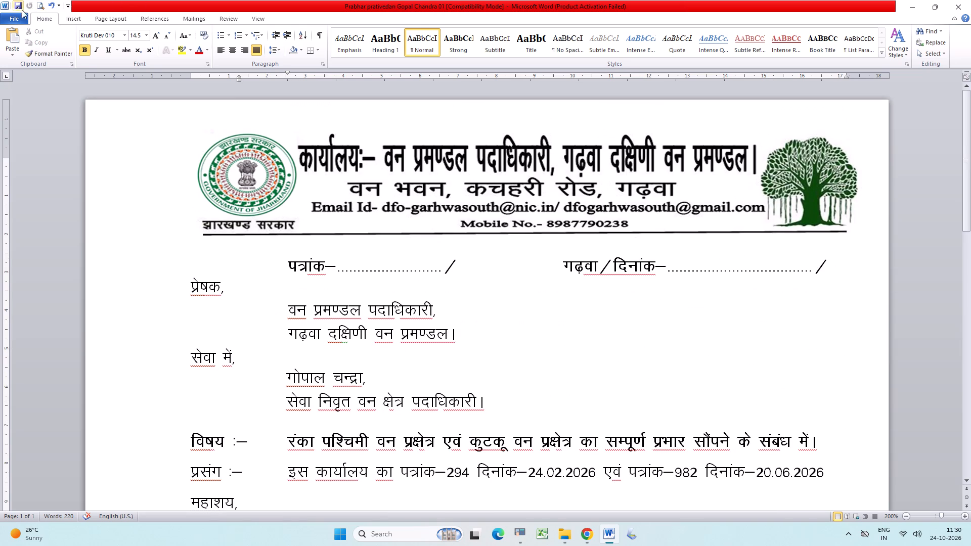
# Check the letter's page layout in the print preview and print one copy on the HP LaserJet M1005 (Copy 1).
pyautogui.click(43, 1)
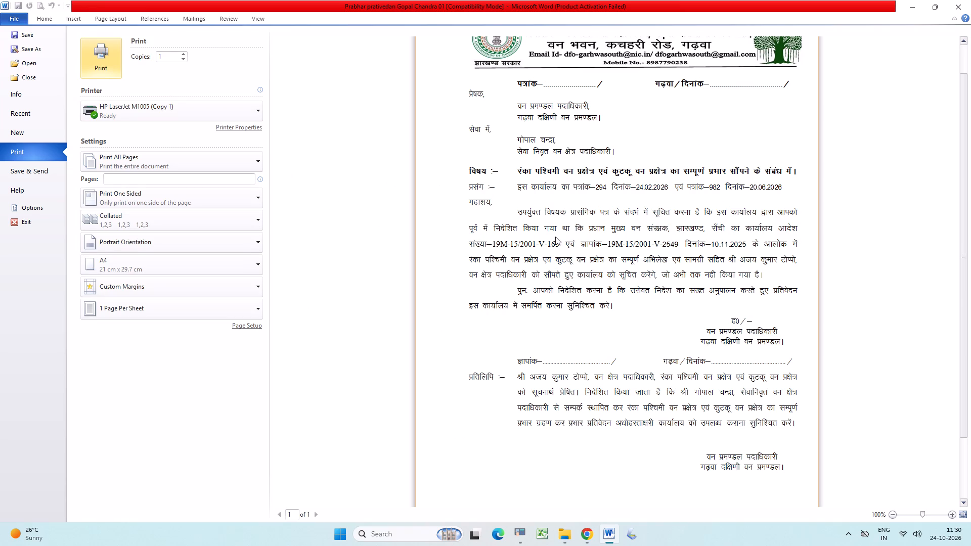
pyautogui.scroll(2, 586, 257)
pyautogui.scroll(-1, 586, 257)
pyautogui.scroll(3, 586, 257)
pyautogui.scroll(-1, 586, 257)
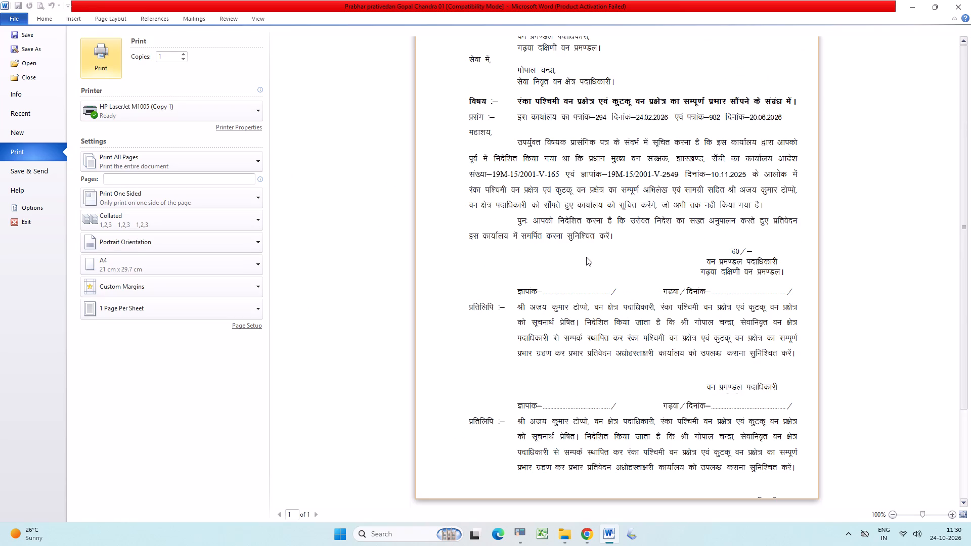
pyautogui.scroll(1, 586, 257)
pyautogui.scroll(-1, 586, 257)
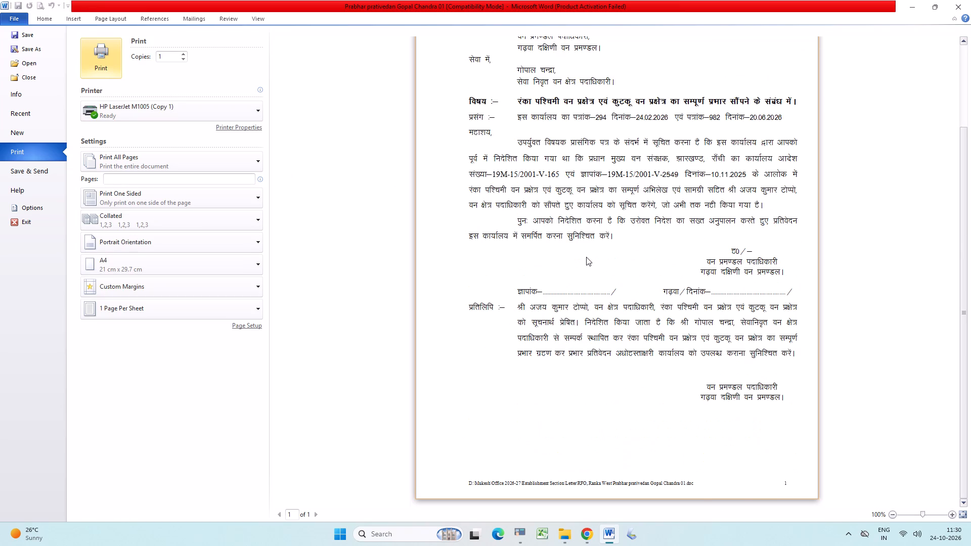
pyautogui.scroll(1, 586, 257)
pyautogui.scroll(-1, 586, 257)
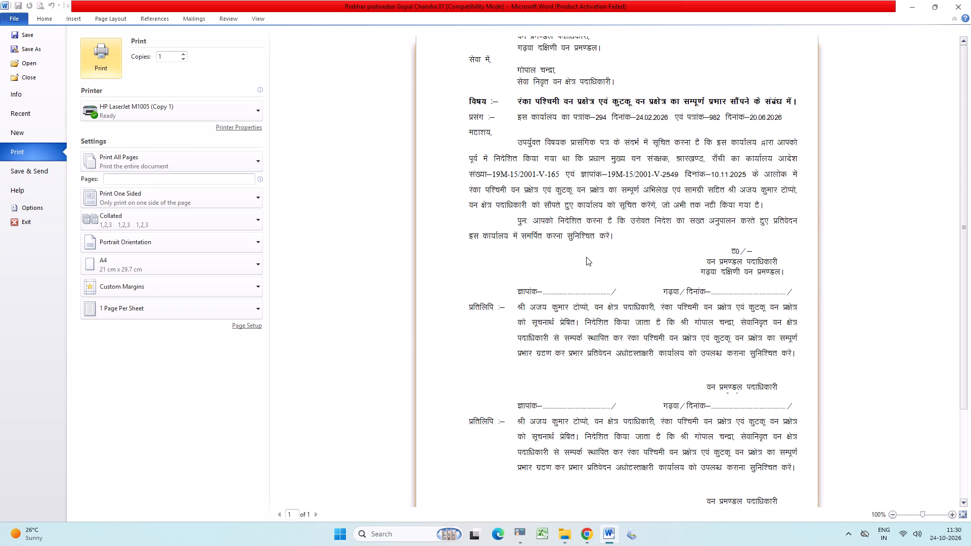
pyautogui.click(103, 51)
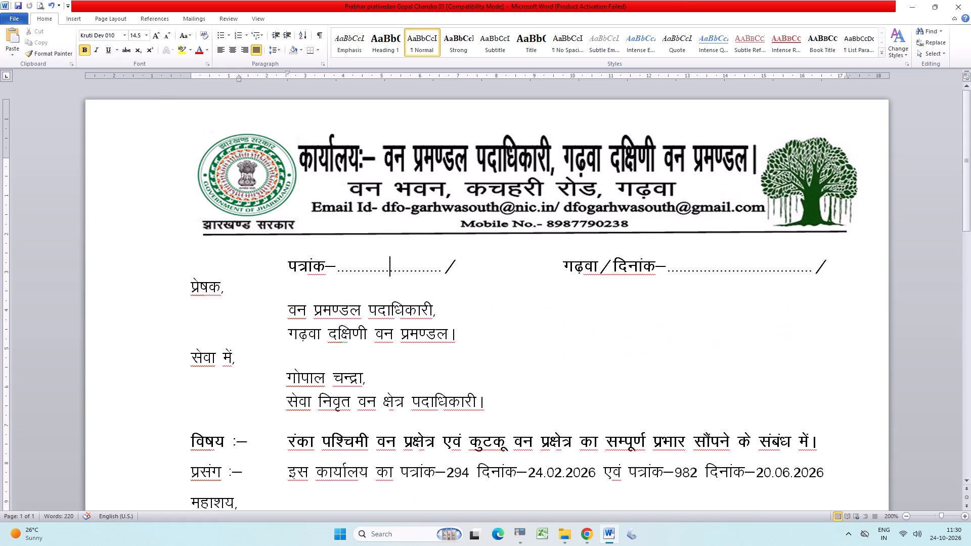
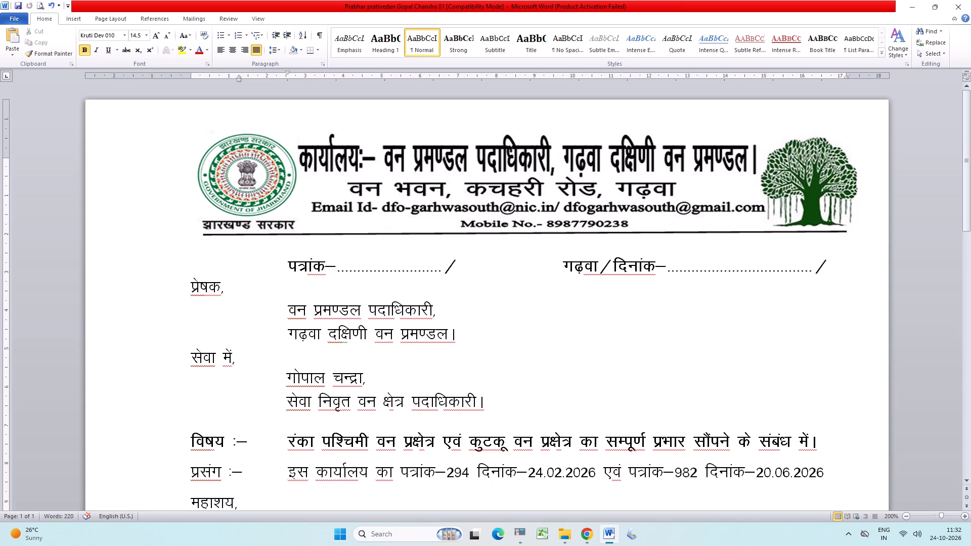
# Correct उरोक्त to उपरोक्त in the letter's पुनः paragraph by adding the missing प, and save the letter.
pyautogui.scroll(-1, 847, 200)
pyautogui.scroll(-1, 480, 424)
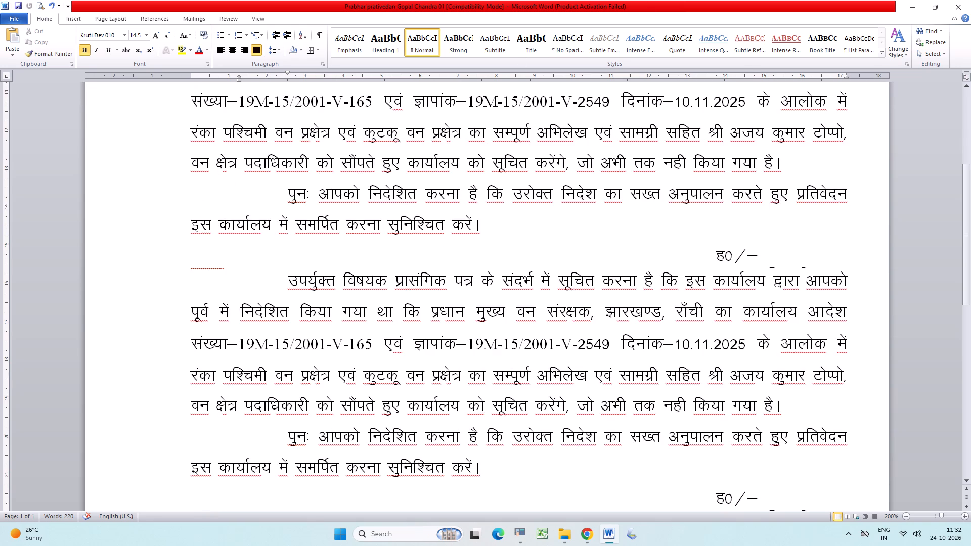
pyautogui.click(528, 187)
pyautogui.click(525, 189)
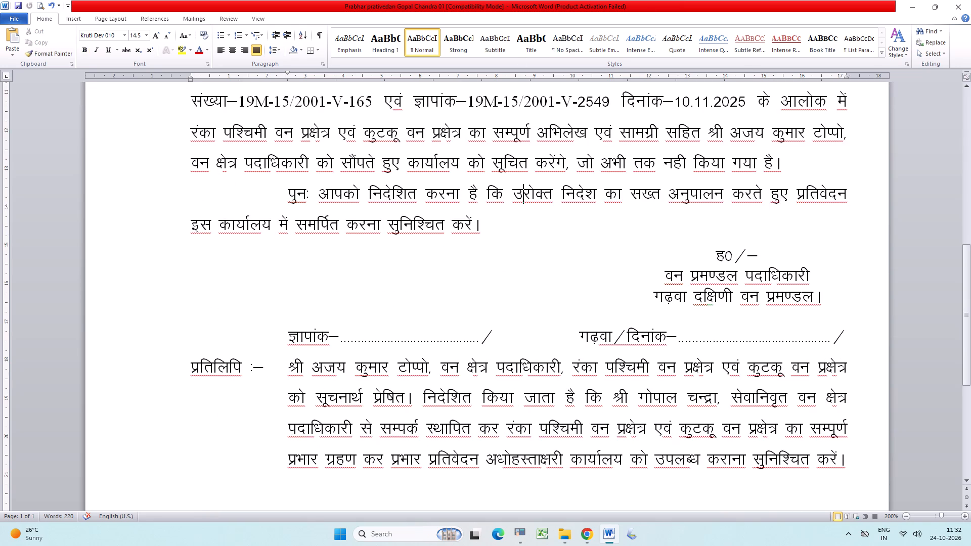
pyautogui.press('i')
pyautogui.hotkey('ctrl', 's')
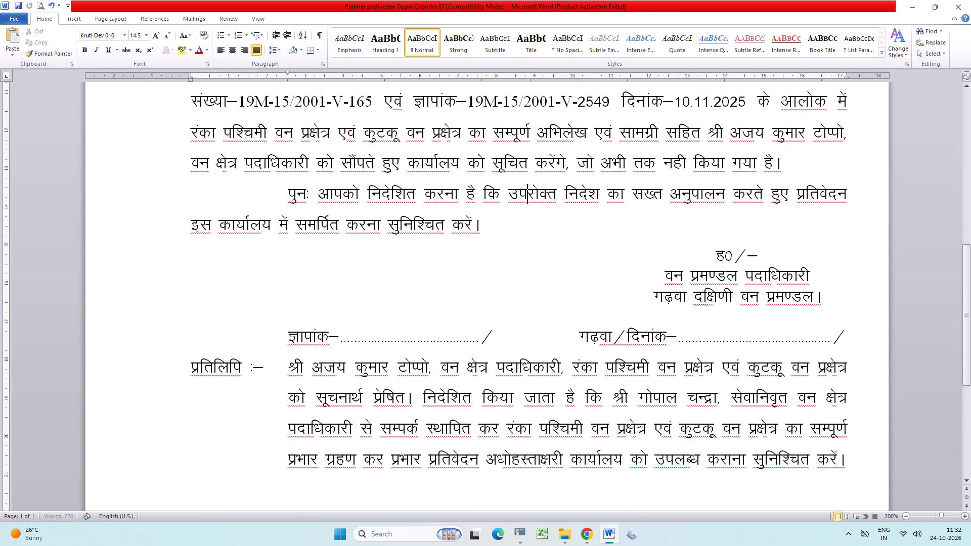
# Print one copy of the corrected letter on the HP LaserJet M1005 (Copy 1).
pyautogui.hotkey('ctrl', 'p')
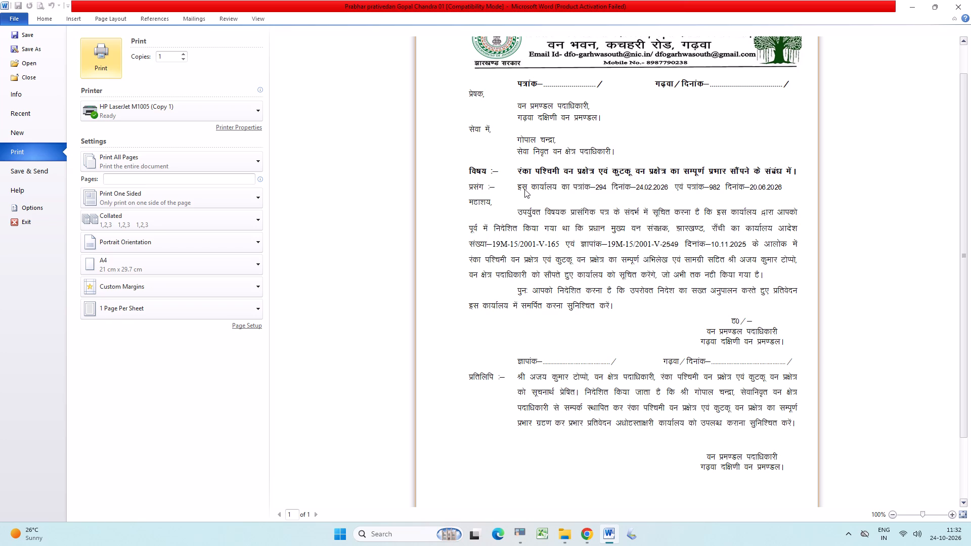
pyautogui.hotkey('ctrl', 'p')
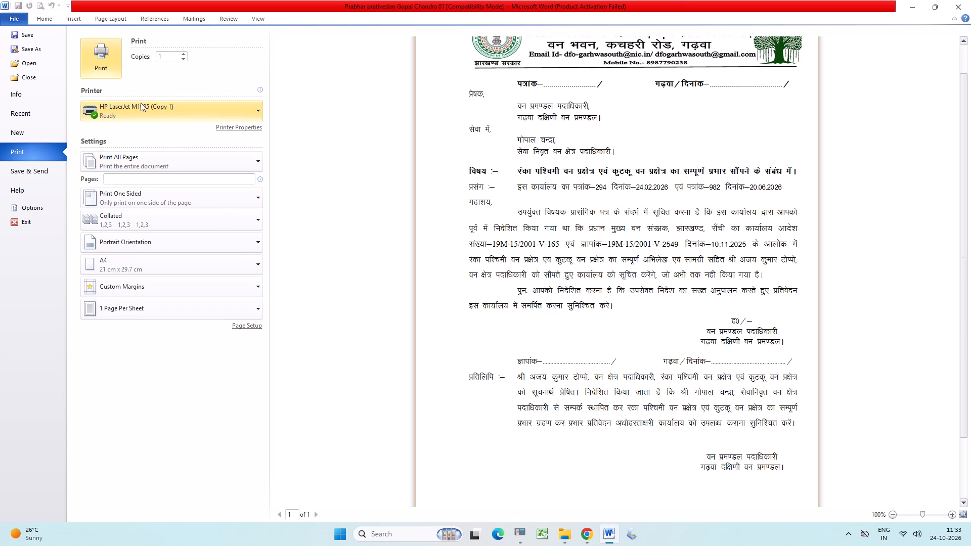
pyautogui.click(98, 62)
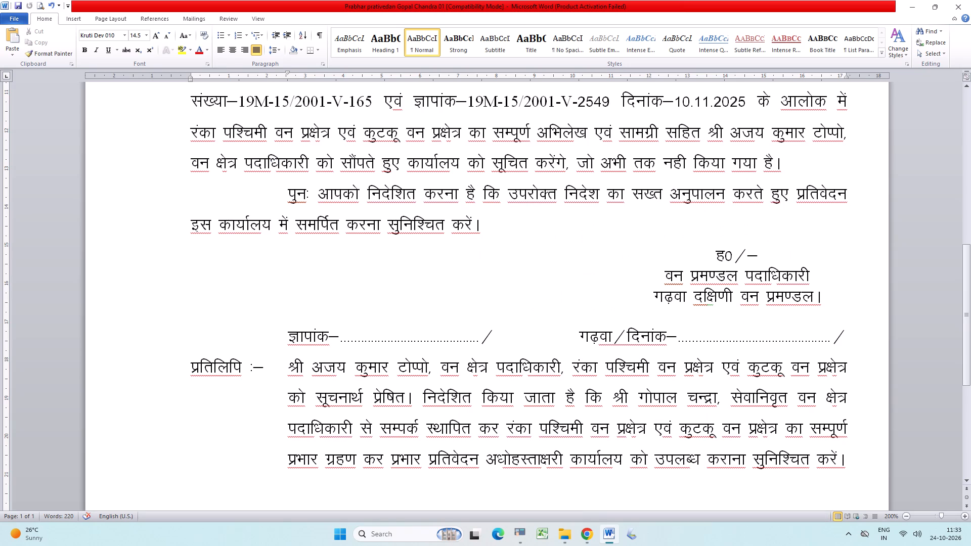
# Set the font colour to white for the ह0/– mark and everything from the ज्ञापांक line through the closing signature block.
pyautogui.moveTo(262, 336); pyautogui.dragTo(389, 458)
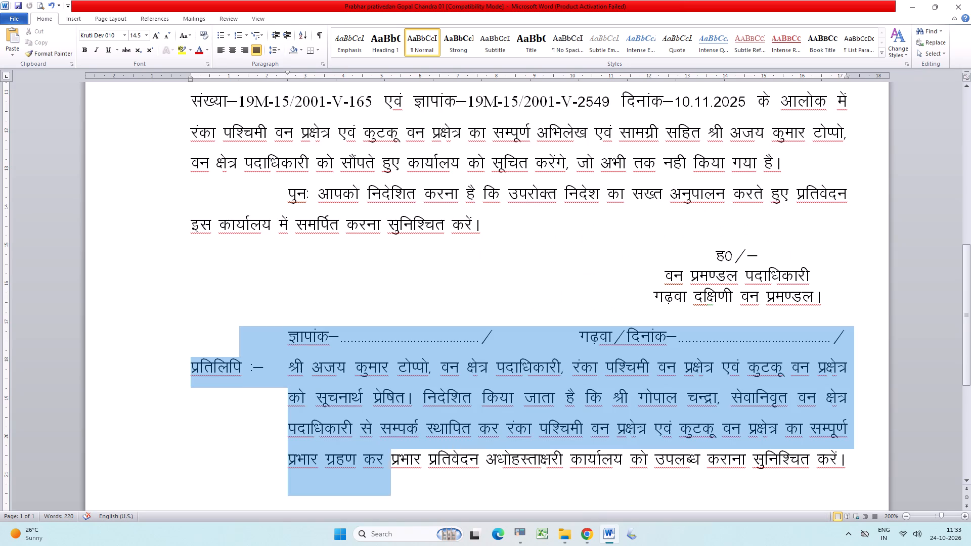
pyautogui.moveTo(389, 458); pyautogui.dragTo(847, 453)
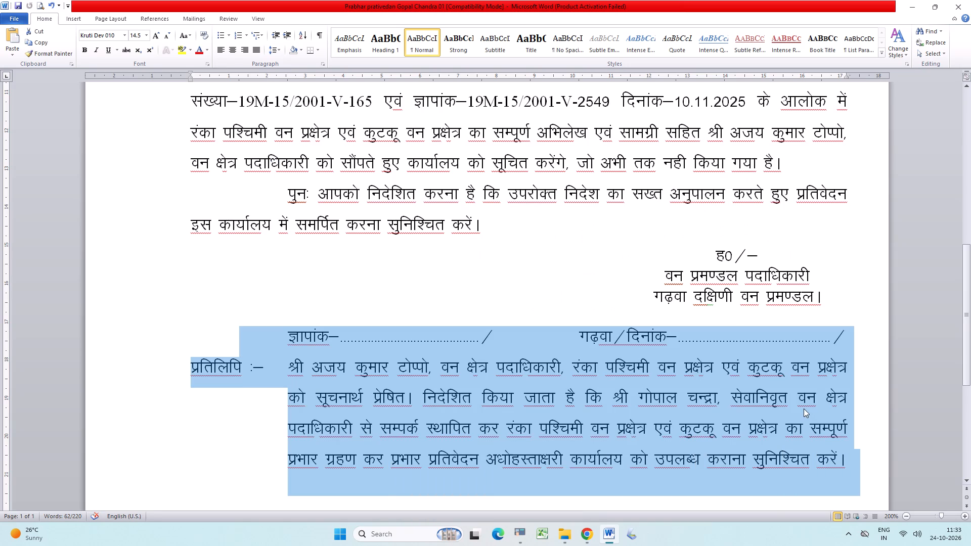
pyautogui.hotkey('shift', 'Down')
pyautogui.hotkey('shift', 'Down')
pyautogui.hotkey('shift', 'Down')
pyautogui.hotkey('shift', 'Down')
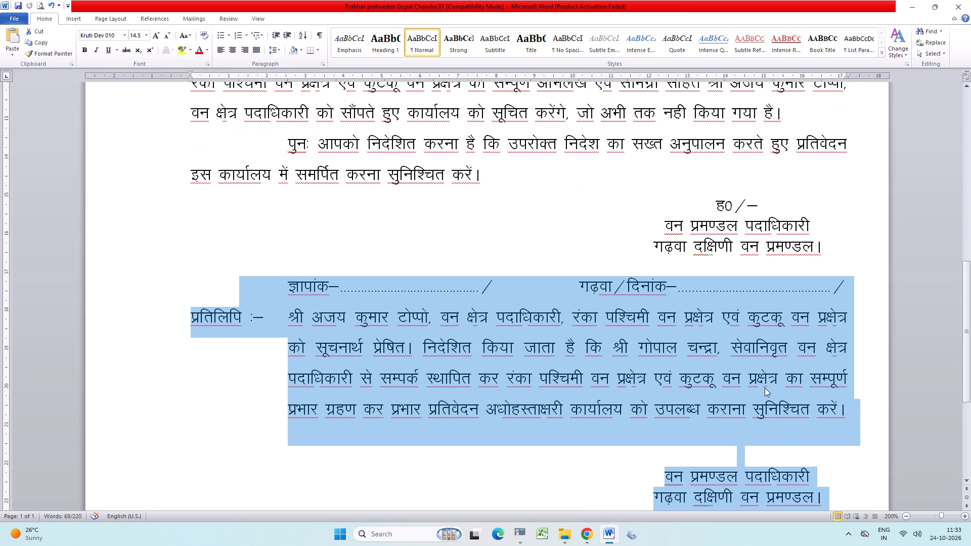
pyautogui.keyDown('ctrl'); pyautogui.moveTo(717, 199); pyautogui.dragTo(762, 201); pyautogui.keyUp('ctrl')
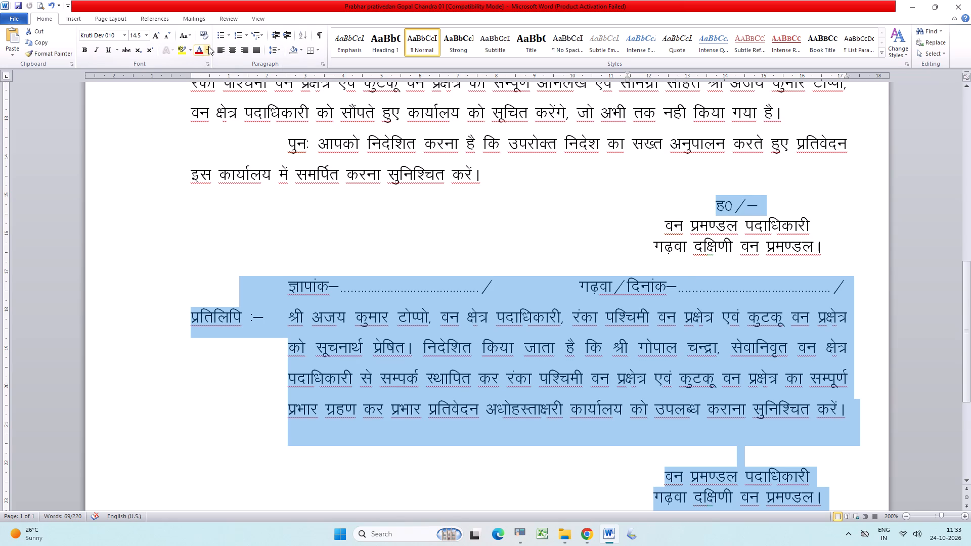
pyautogui.click(208, 46)
pyautogui.click(198, 79)
pyautogui.click(472, 189)
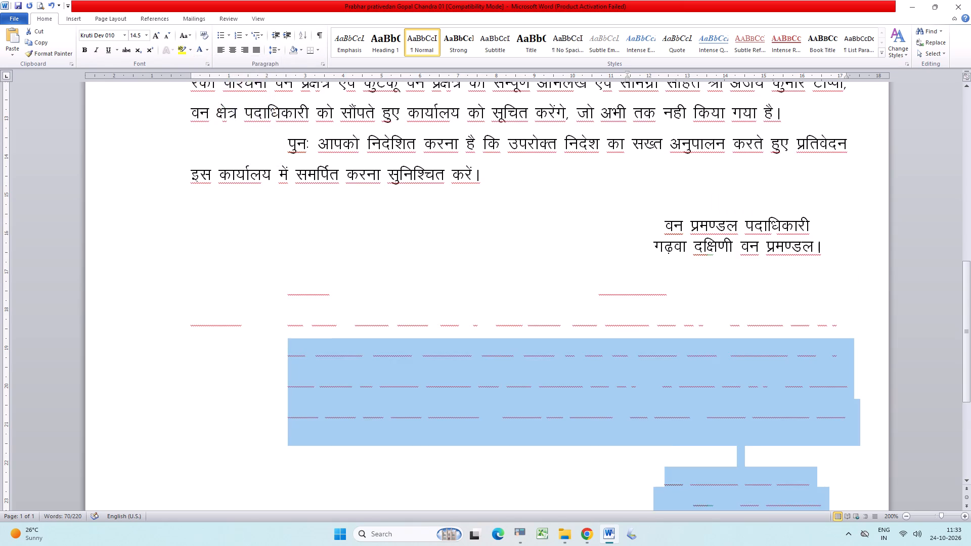
# Print one copy of the letter without the visible ह0/– mark and प्रतिलिपि section on the HP LaserJet M1005 (Copy 1).
pyautogui.scroll(1, 536, 233)
pyautogui.scroll(-1, 692, 380)
pyautogui.scroll(4, 692, 380)
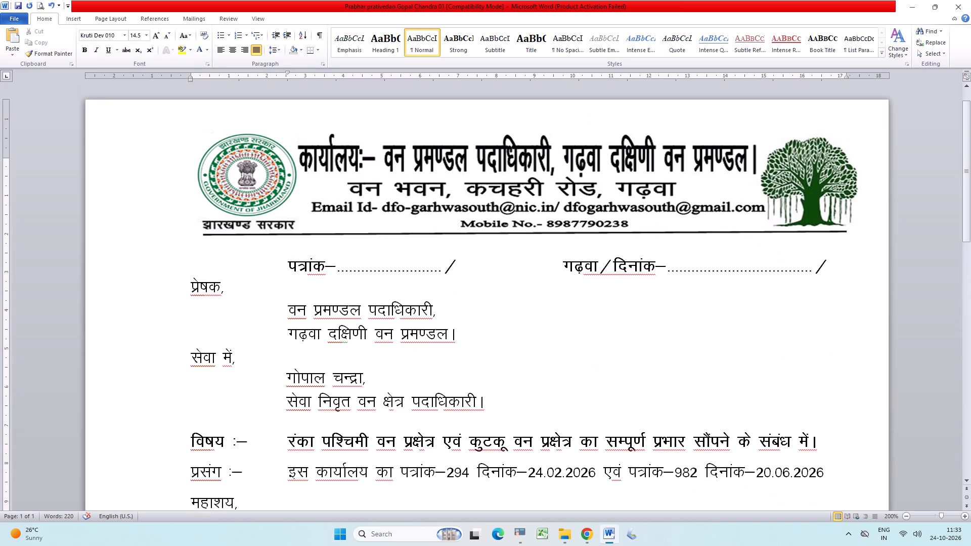
pyautogui.hotkey('ctrl', 'p')
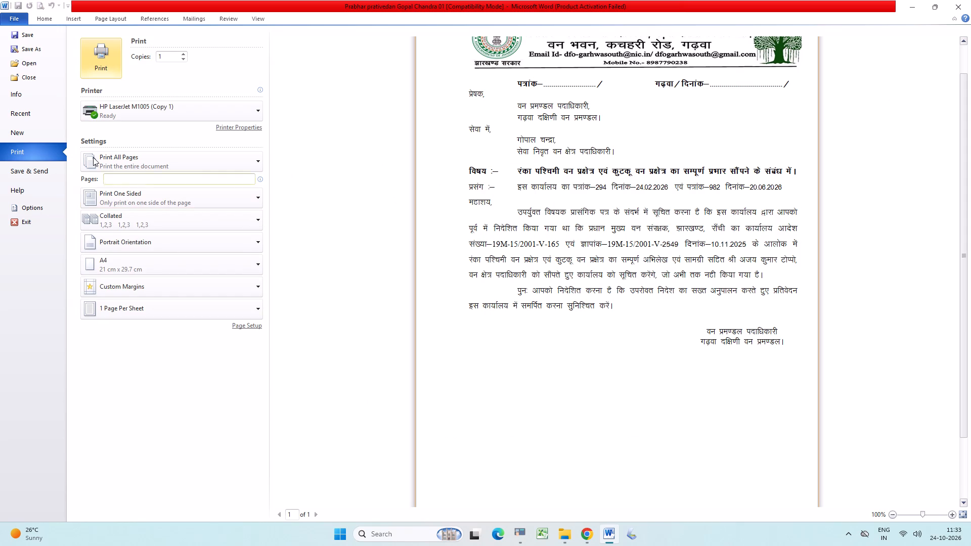
pyautogui.click(110, 60)
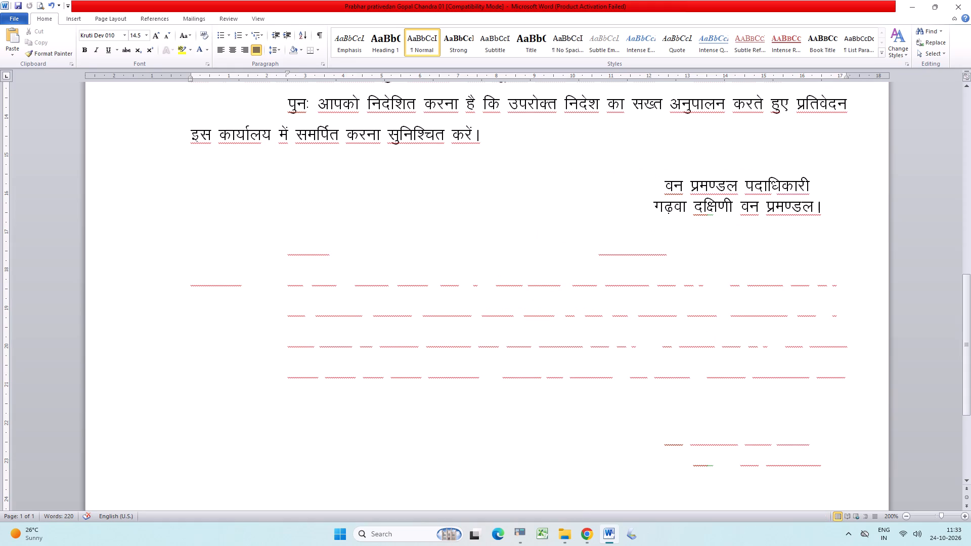
# Undo the white font colour on the ह0/– mark and the ज्ञापांक and प्रतिलिपि section, and save the letter.
pyautogui.hotkey('ctrl', 'z')
pyautogui.hotkey('ctrl', 'z')
pyautogui.hotkey('ctrl', 'z')
pyautogui.hotkey('ctrl', 'z')
pyautogui.hotkey('ctrl', 's')
pyautogui.hotkey('ctrl', 's')
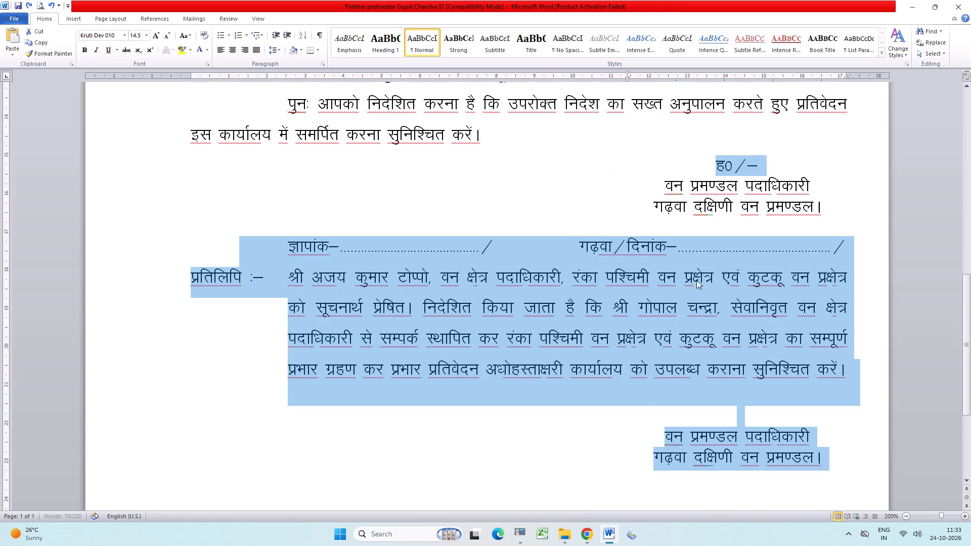
# Look back over the upper part of the saved letter and close the document.
pyautogui.click(742, 366)
pyautogui.scroll(2, 742, 366)
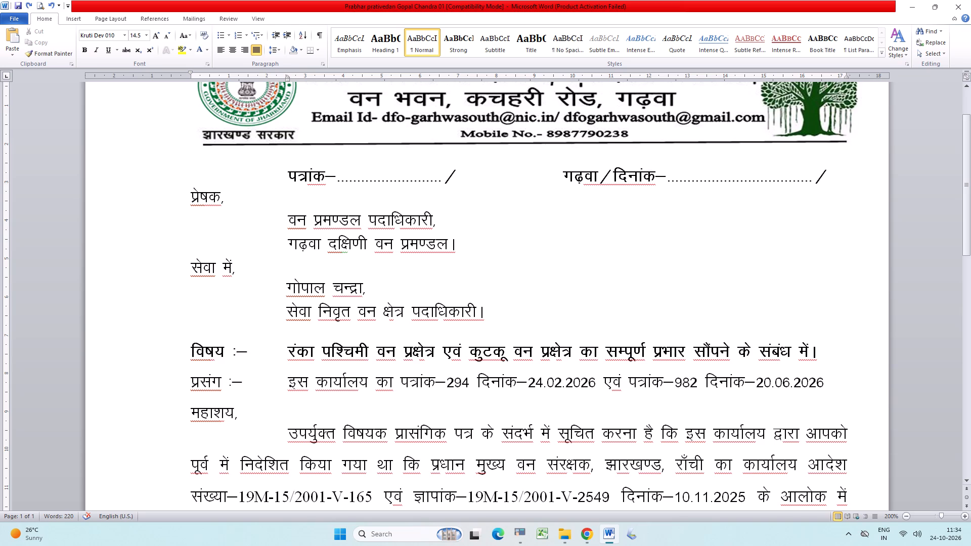
pyautogui.hotkey('alt', 'F4')
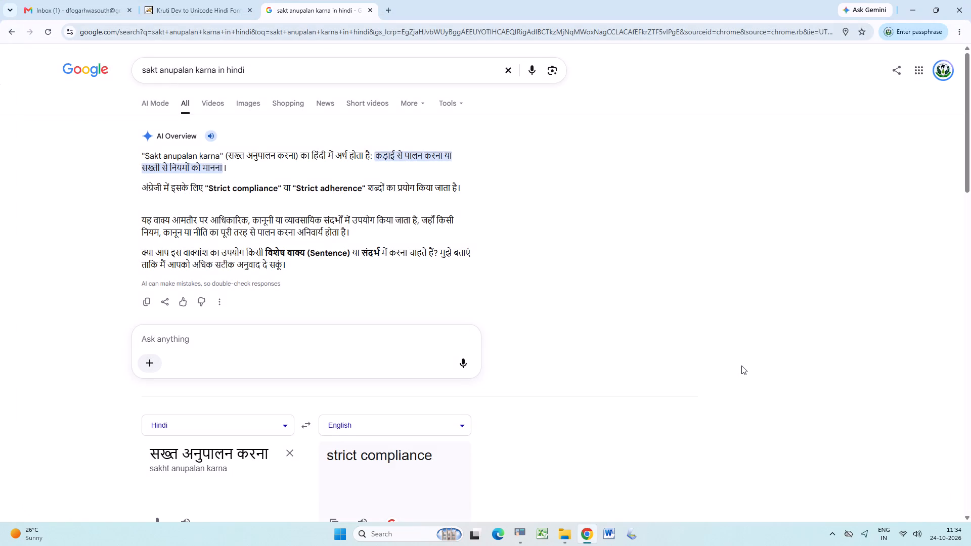